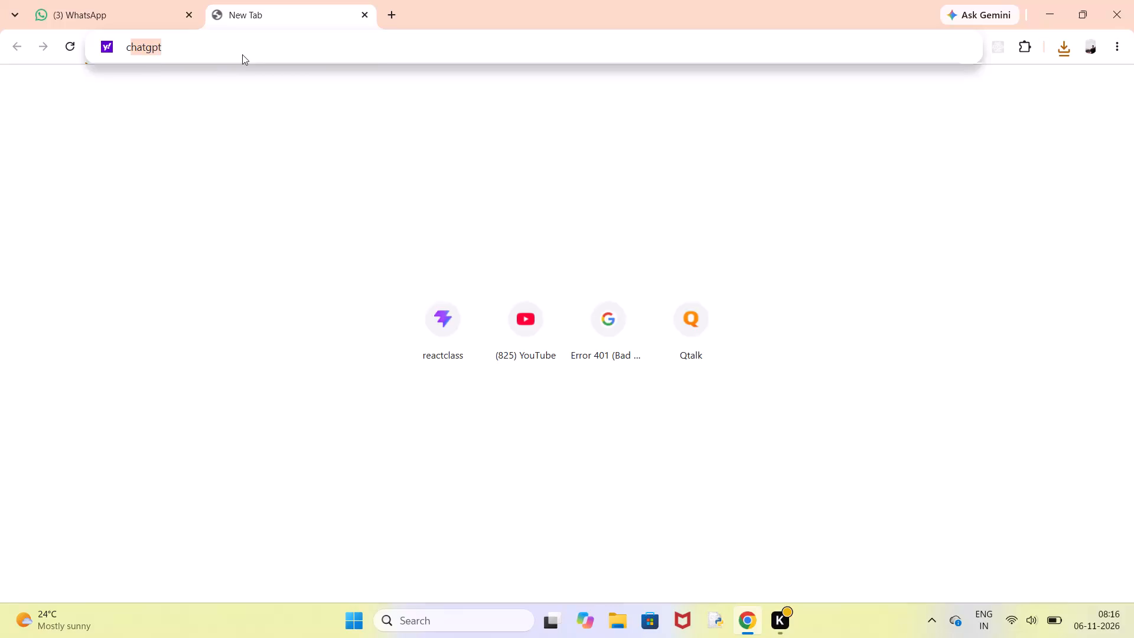
Search the web for "convert pdf to word" and open the iLovePDF PDF to WORD converter.
text(nvert)
key(space)
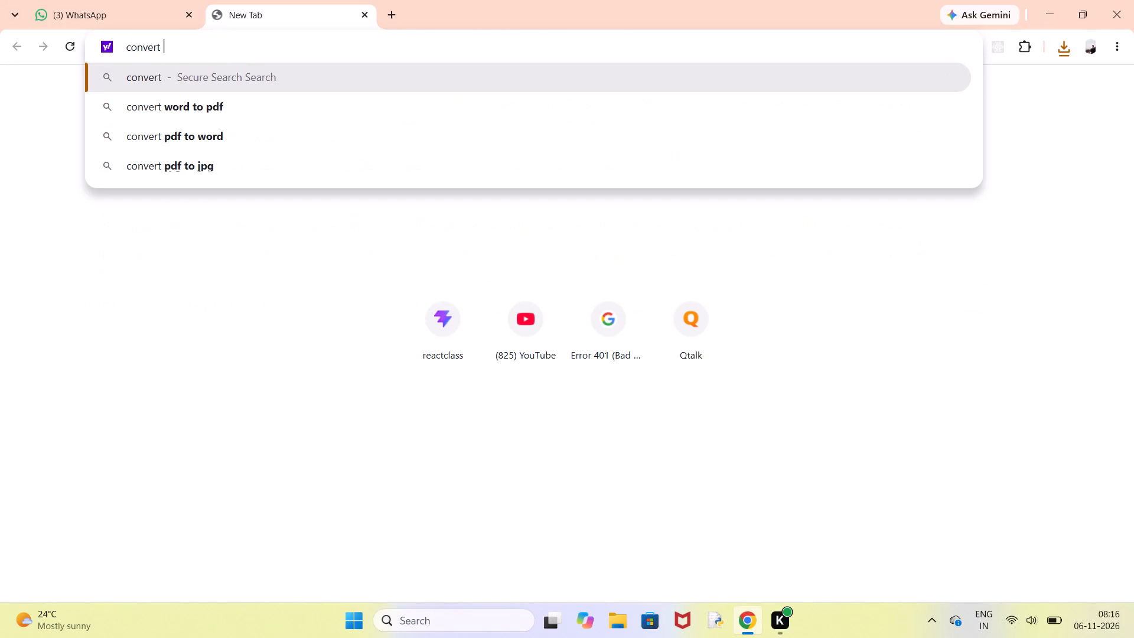
key(Down)
key(Down)
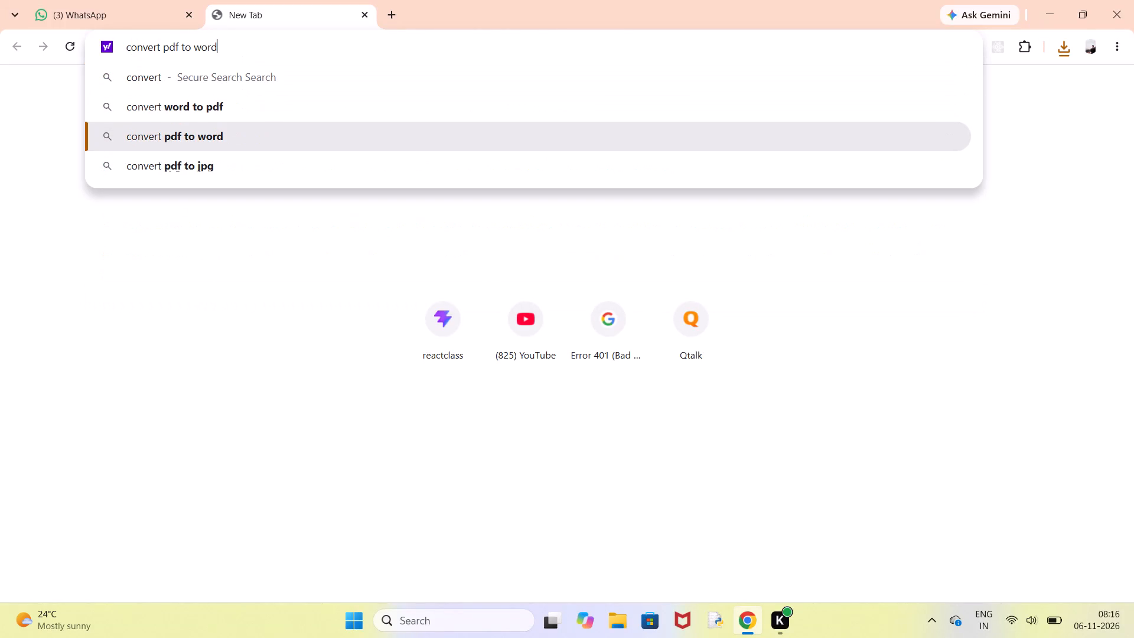
key(Return)
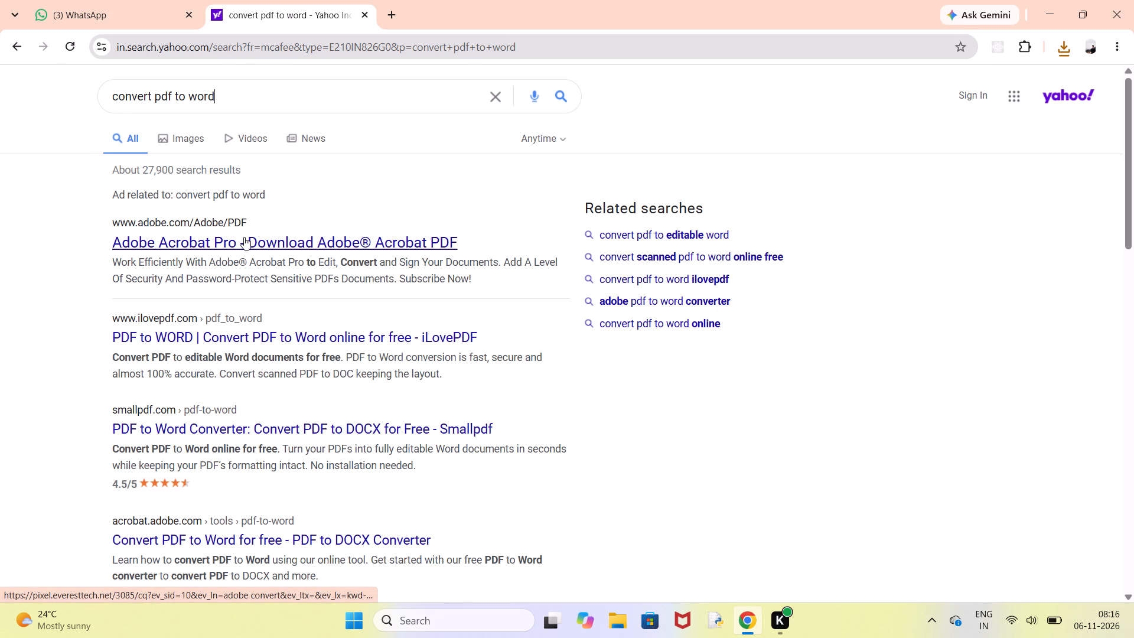
click(251, 333)
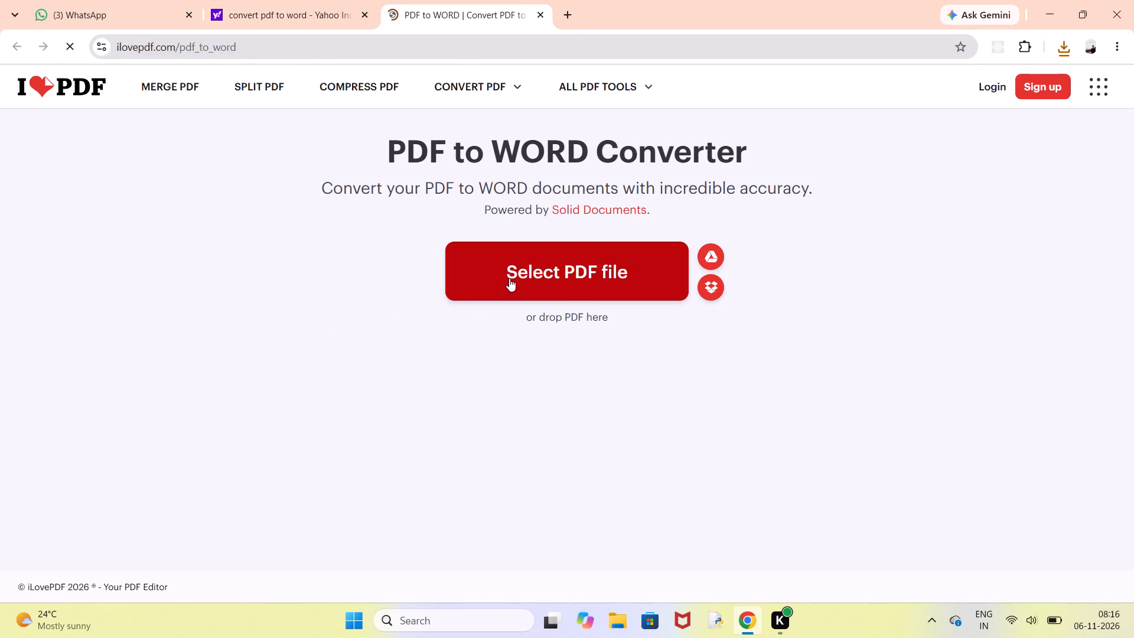
Start selecting a PDF file for the converter and search the Documents folder for "resu".
click(511, 277)
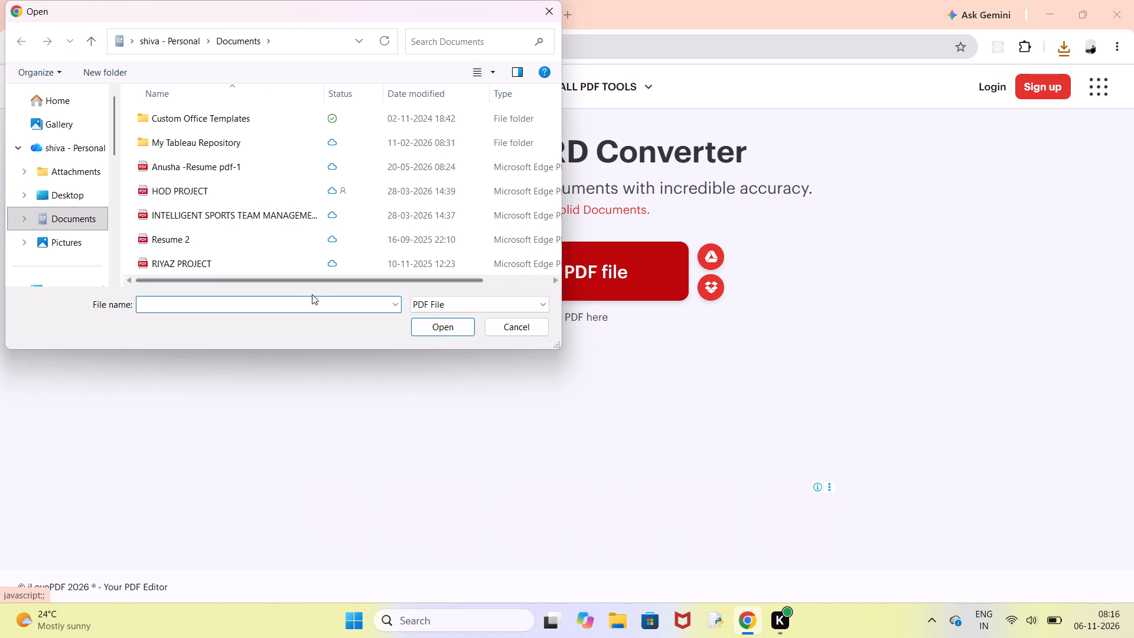
text(re)
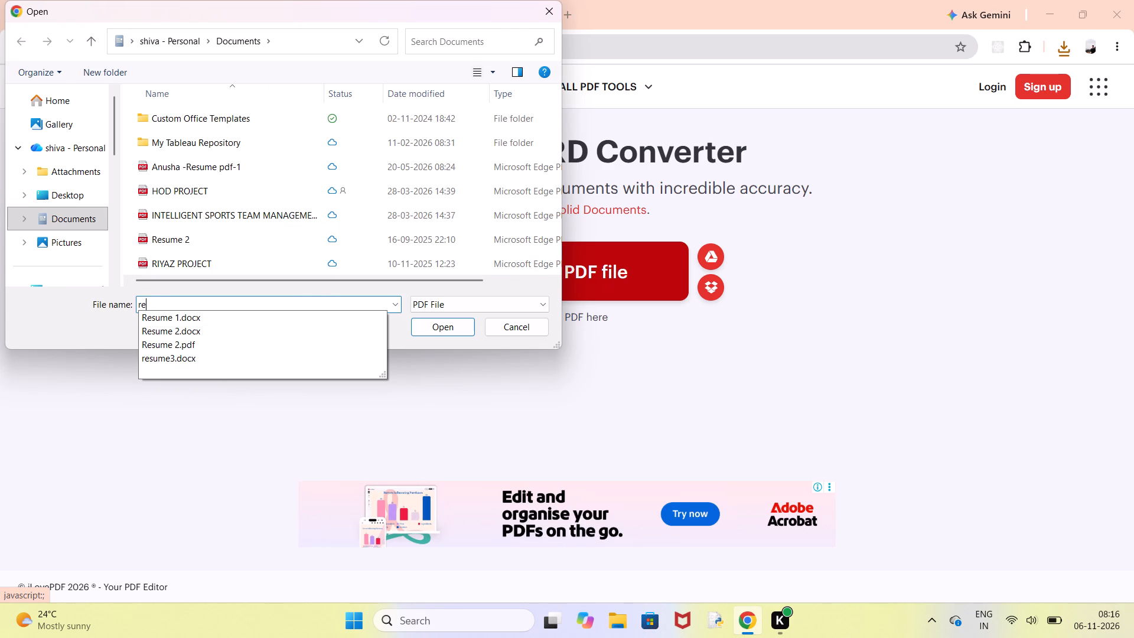
click(477, 35)
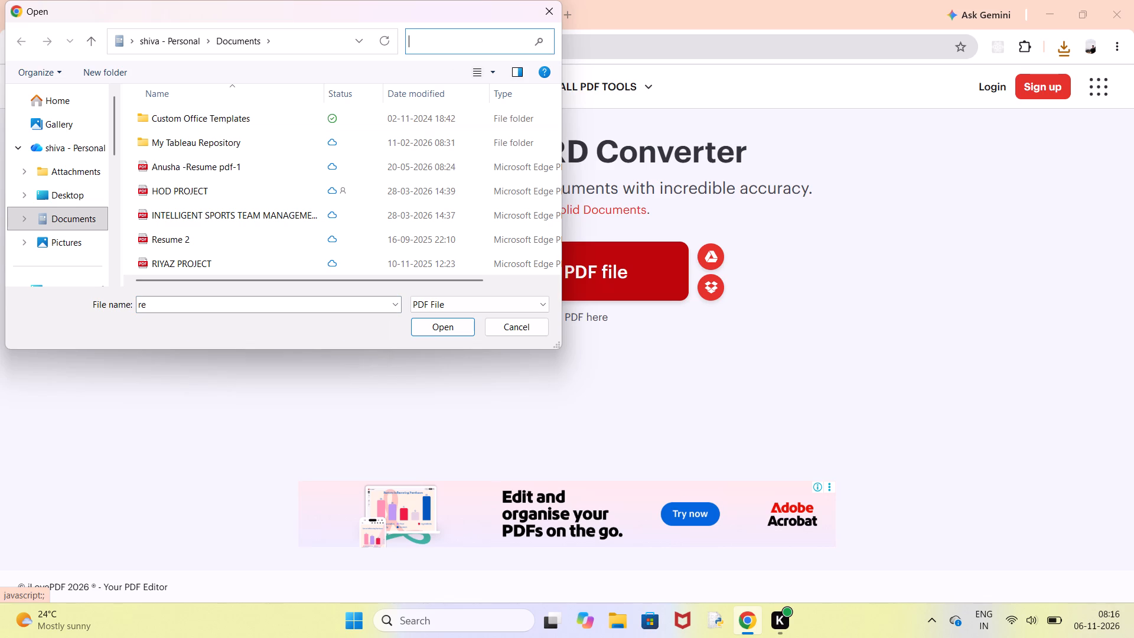
text(re)
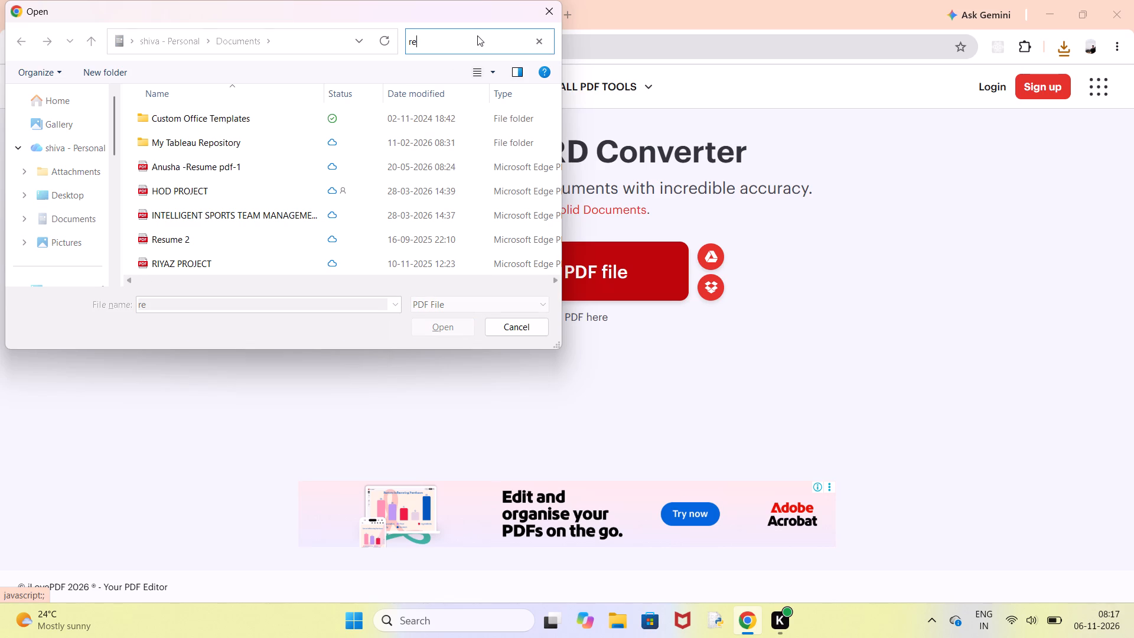
text(su)
scroll(56, 207, down, 3)
click(491, 35)
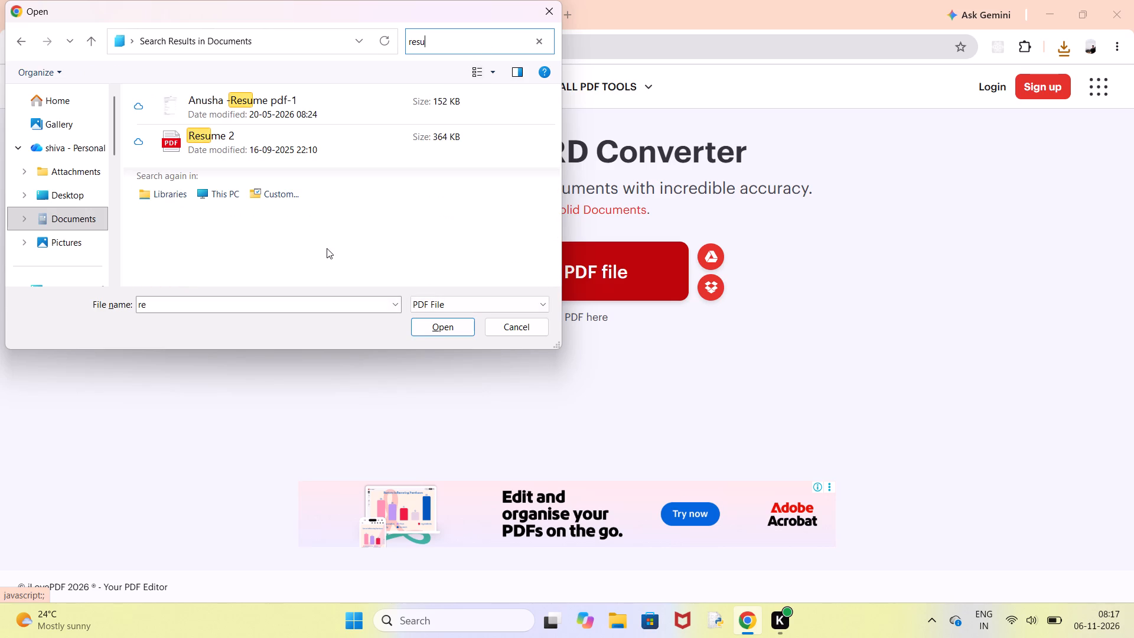
click(296, 308)
key(BackSpace)
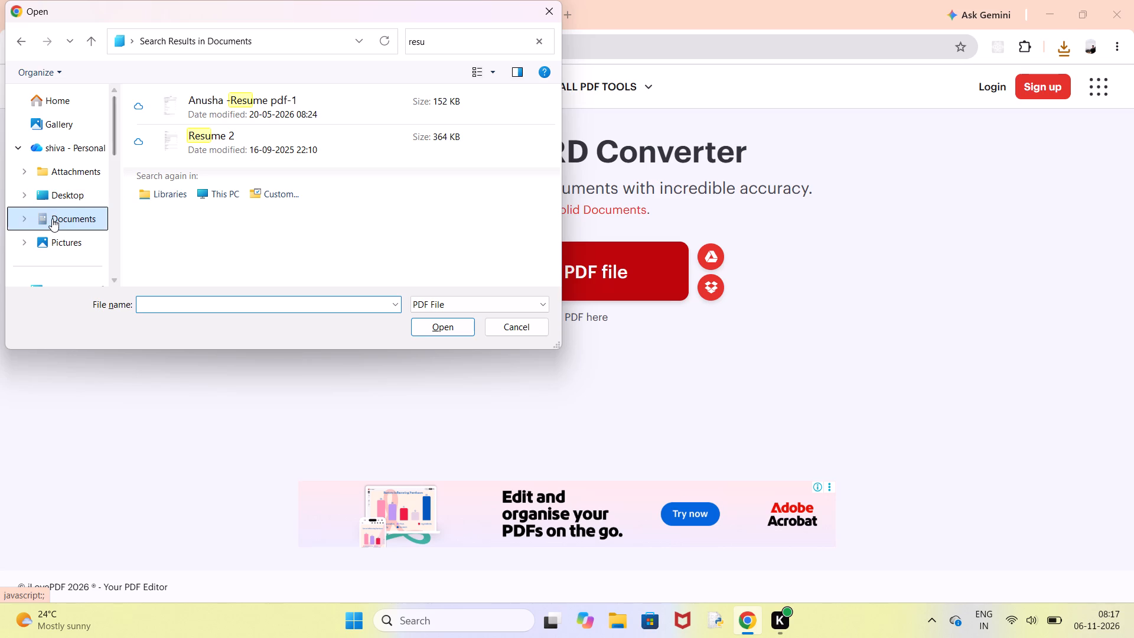
Choose Shiva_Resume_Final from the Downloads folder and upload it to the converter.
scroll(52, 219, down, 2)
scroll(52, 219, up, 1)
scroll(52, 219, down, 1)
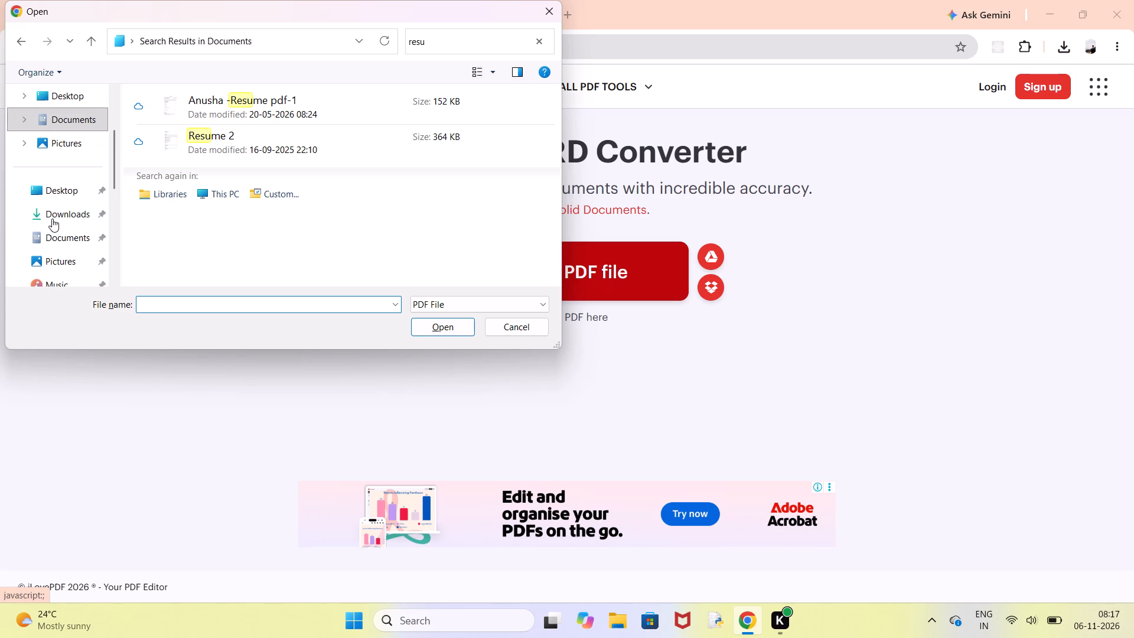
scroll(52, 219, down, 1)
click(59, 216)
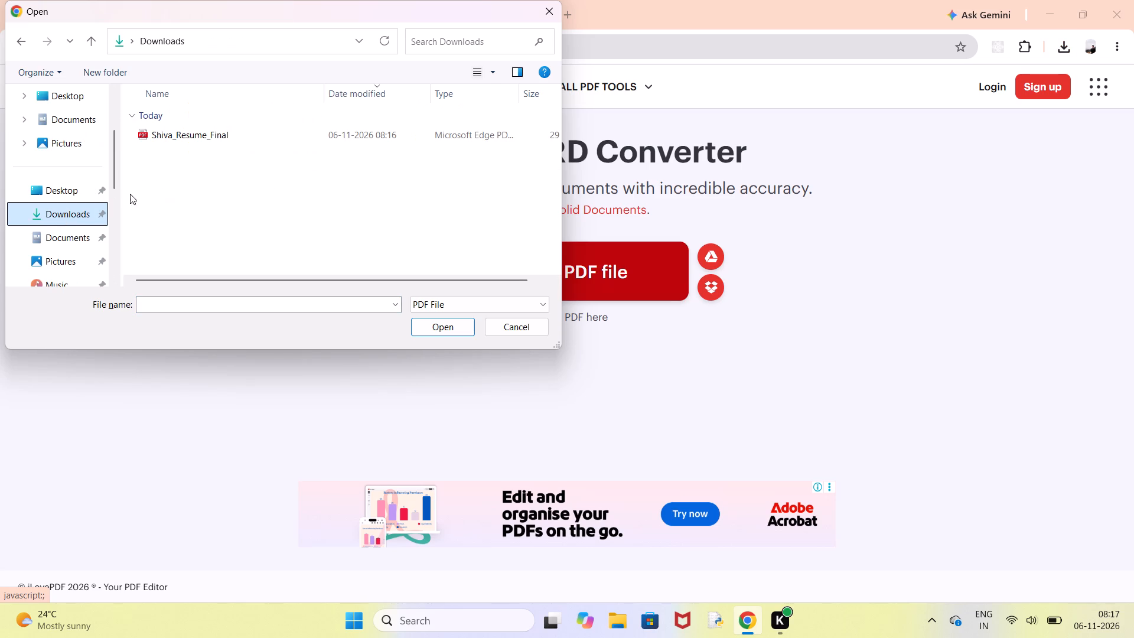
click(223, 125)
click(234, 142)
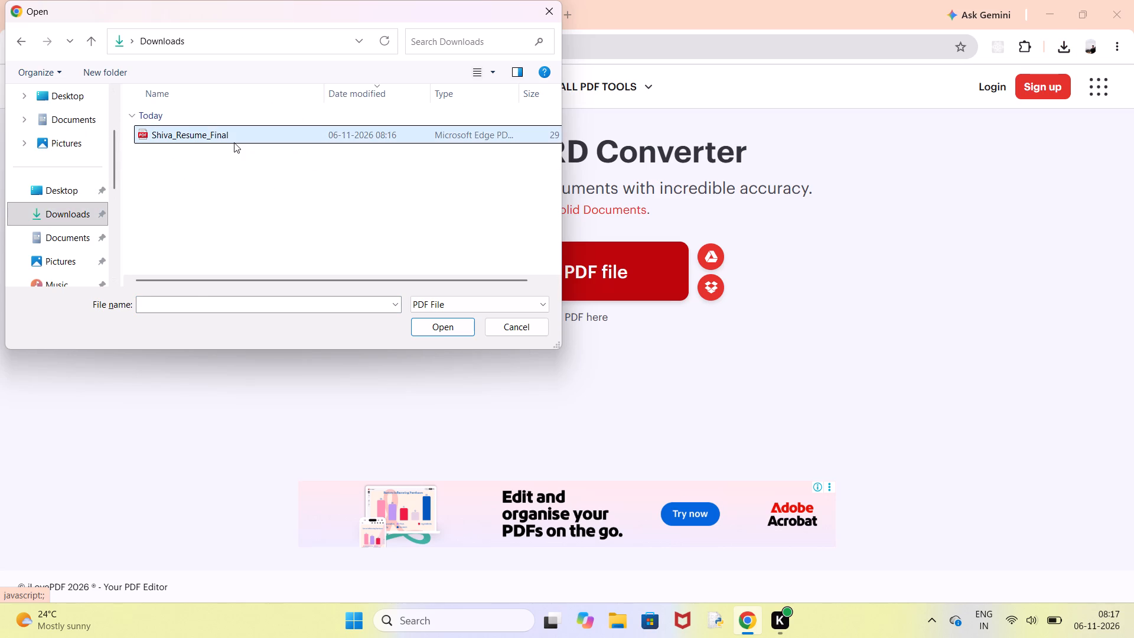
click(447, 330)
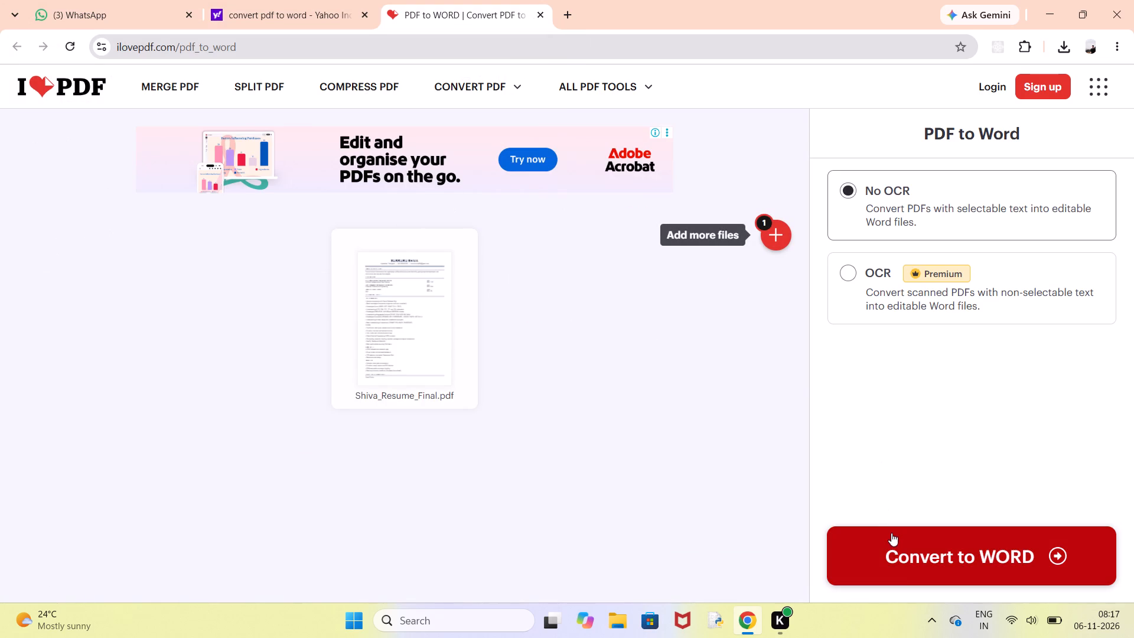
Convert the uploaded resume PDF to Word with No OCR and download the Word file.
click(905, 565)
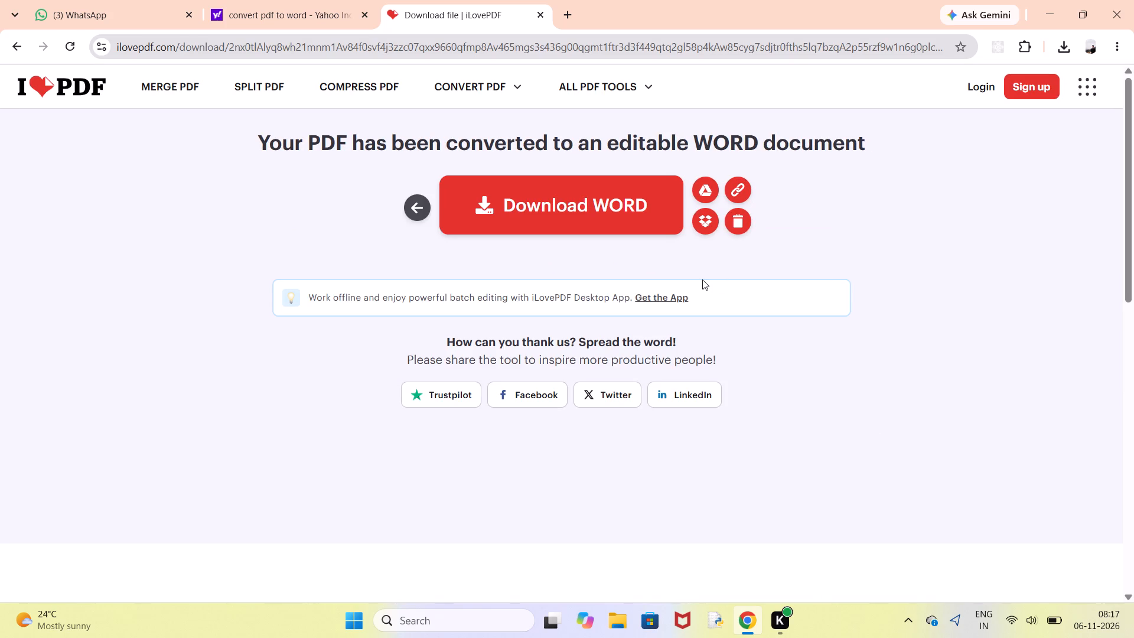
click(479, 196)
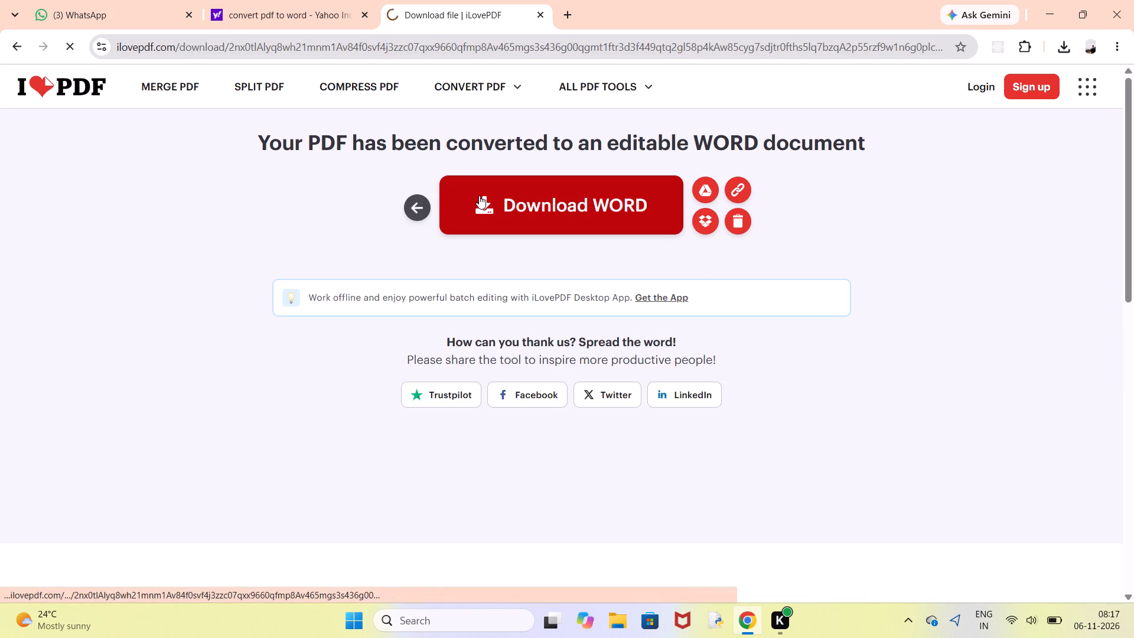
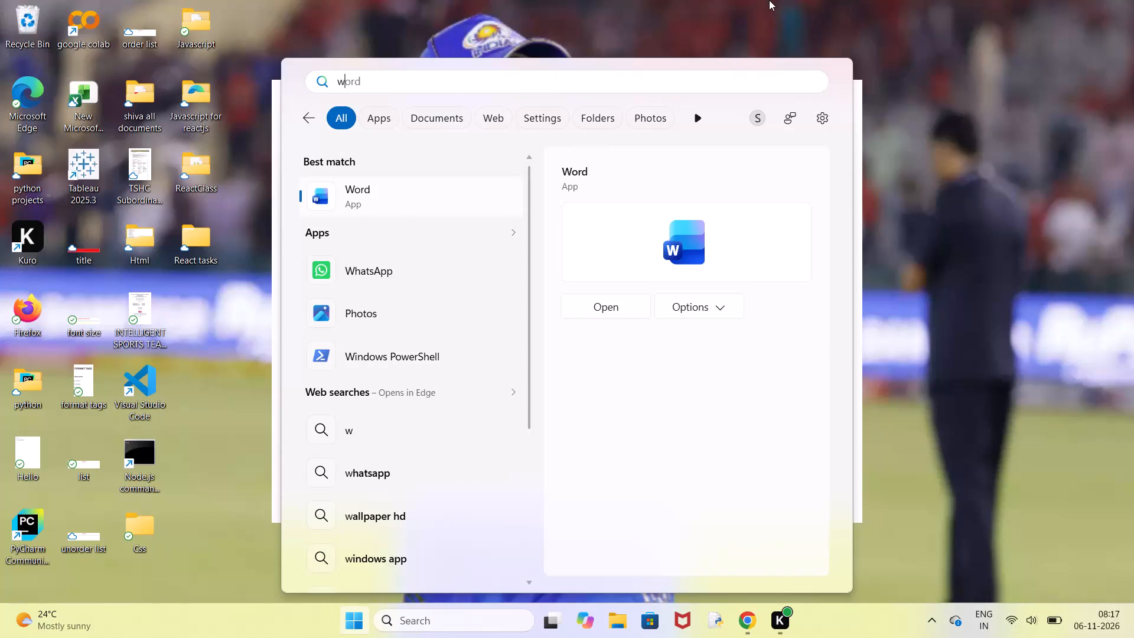
Switch to Word and search the files available to open for "final", then clear the search.
click(445, 194)
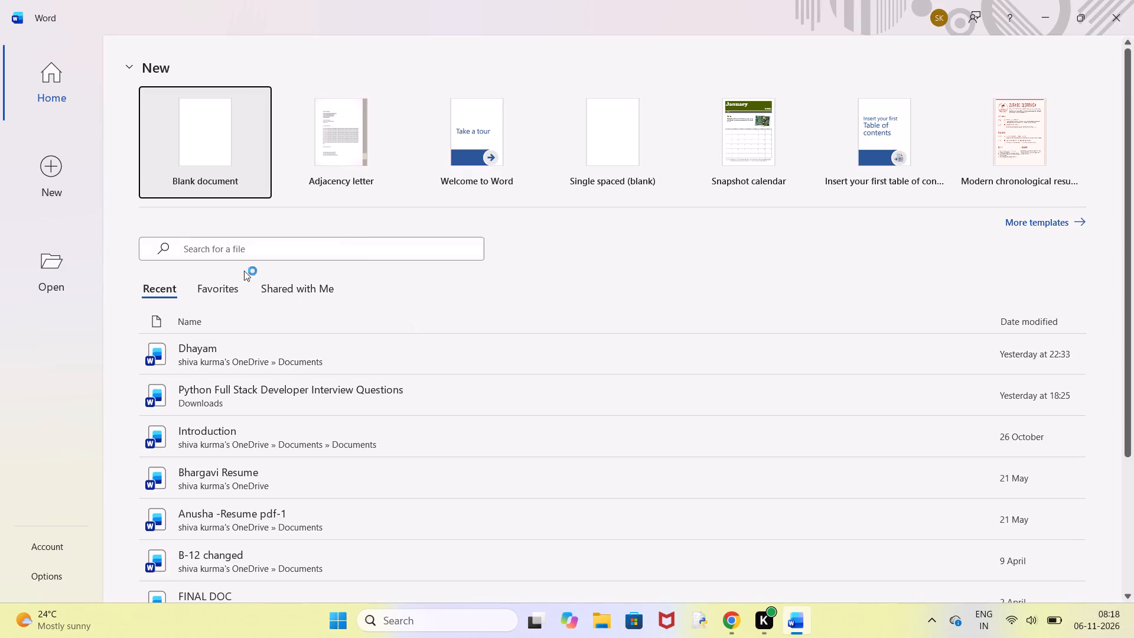
click(50, 256)
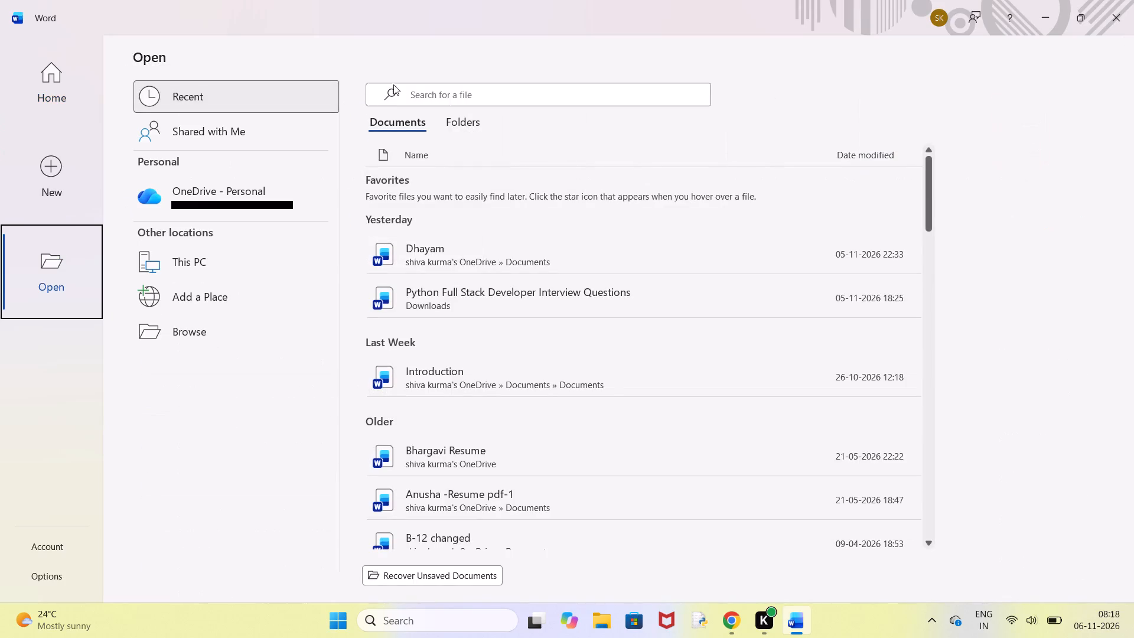
click(455, 87)
click(493, 90)
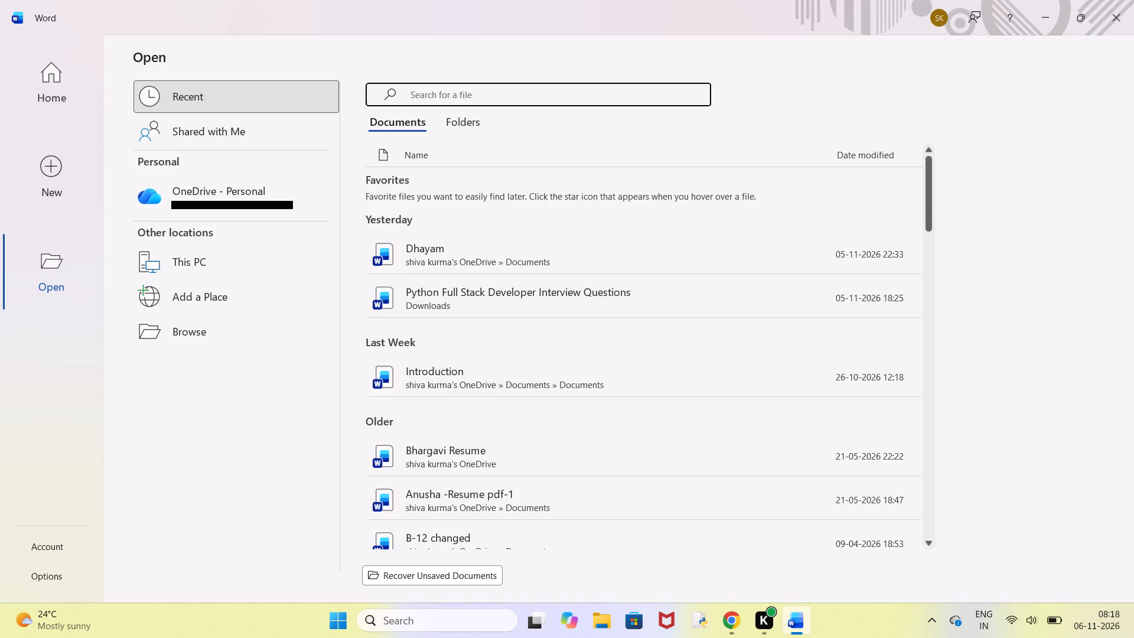
text(final)
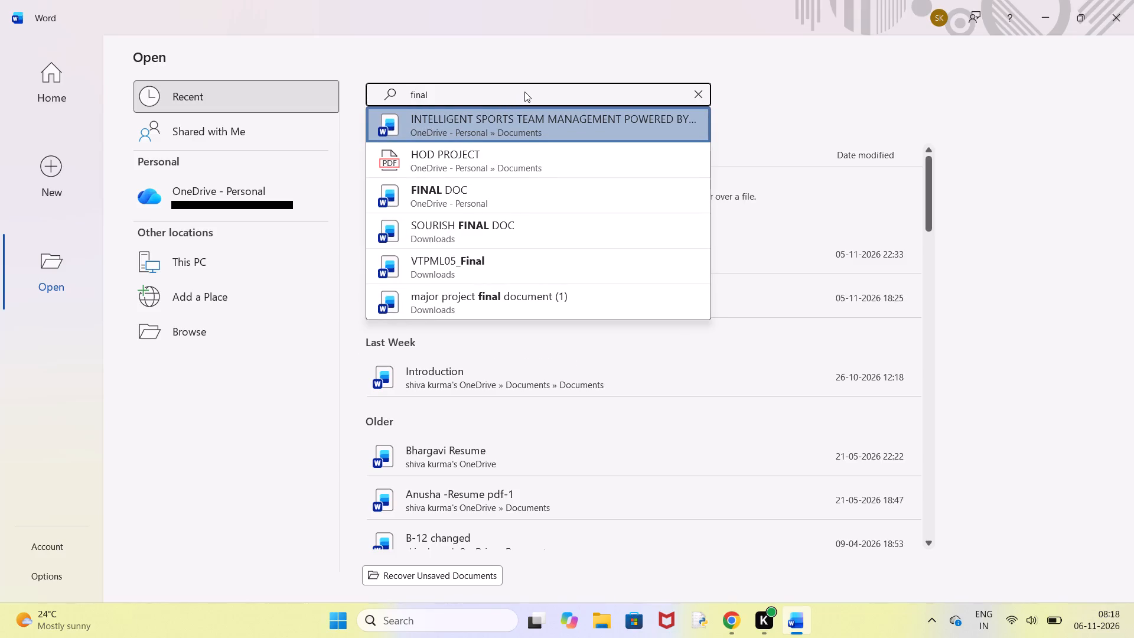
scroll(533, 203, down, 3)
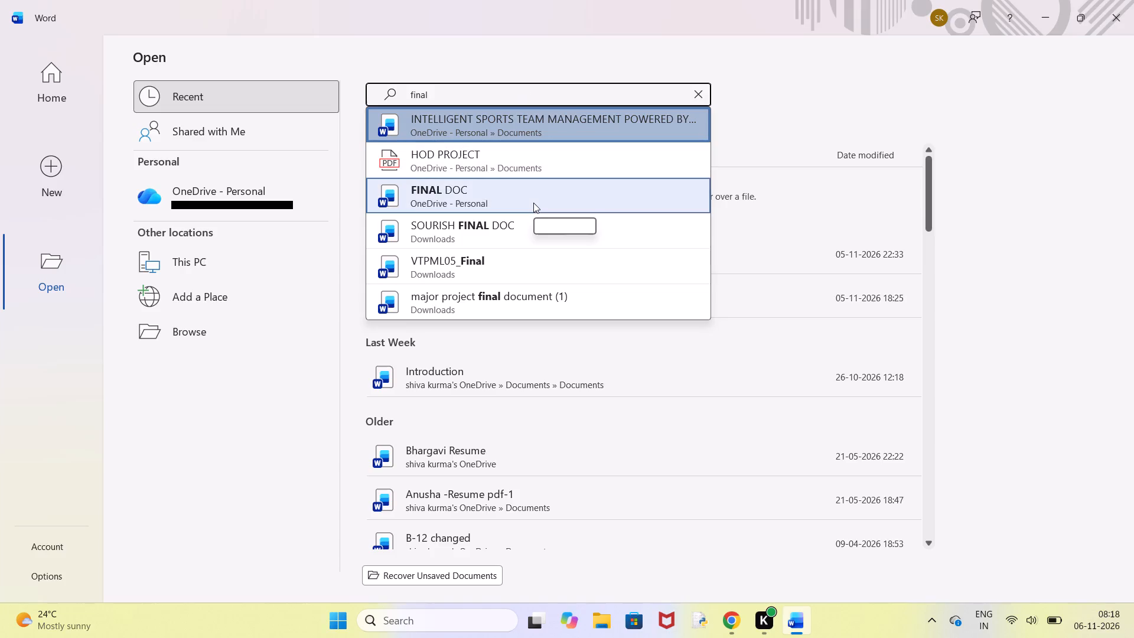
scroll(533, 203, down, 3)
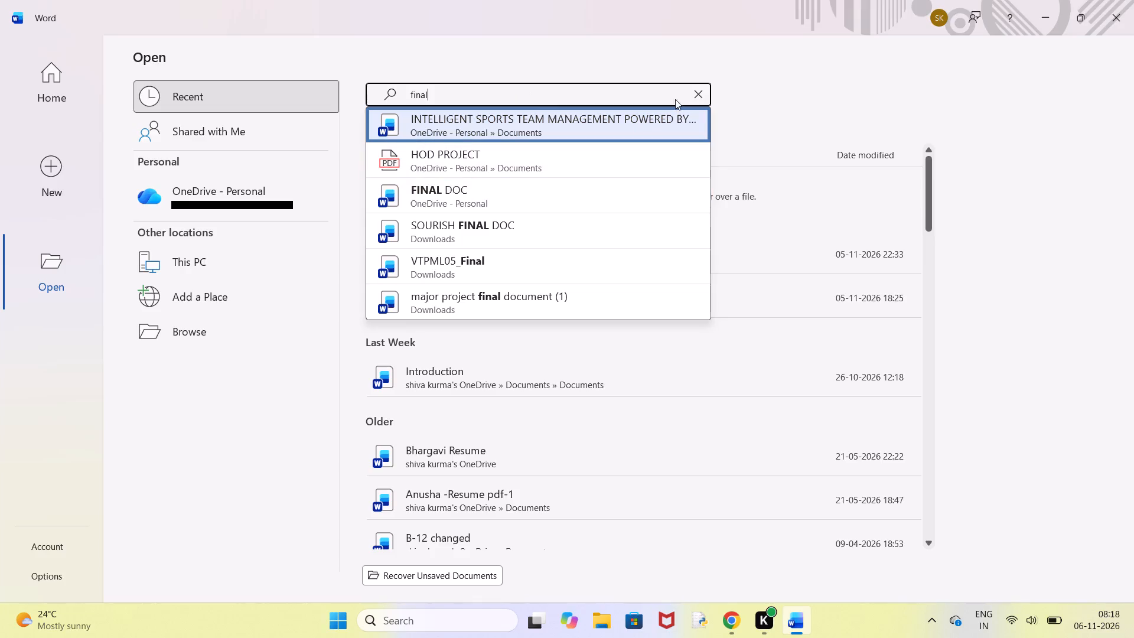
click(695, 88)
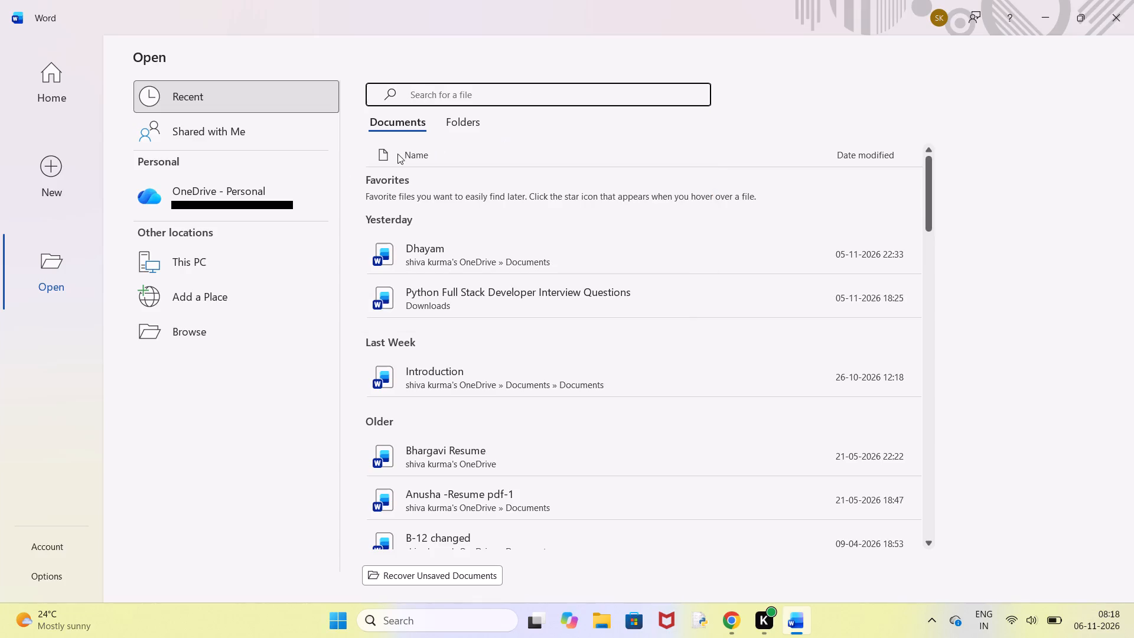
Browse this PC's Documents folder and delete the Word file "Anusha -Resume pdf-1".
click(227, 251)
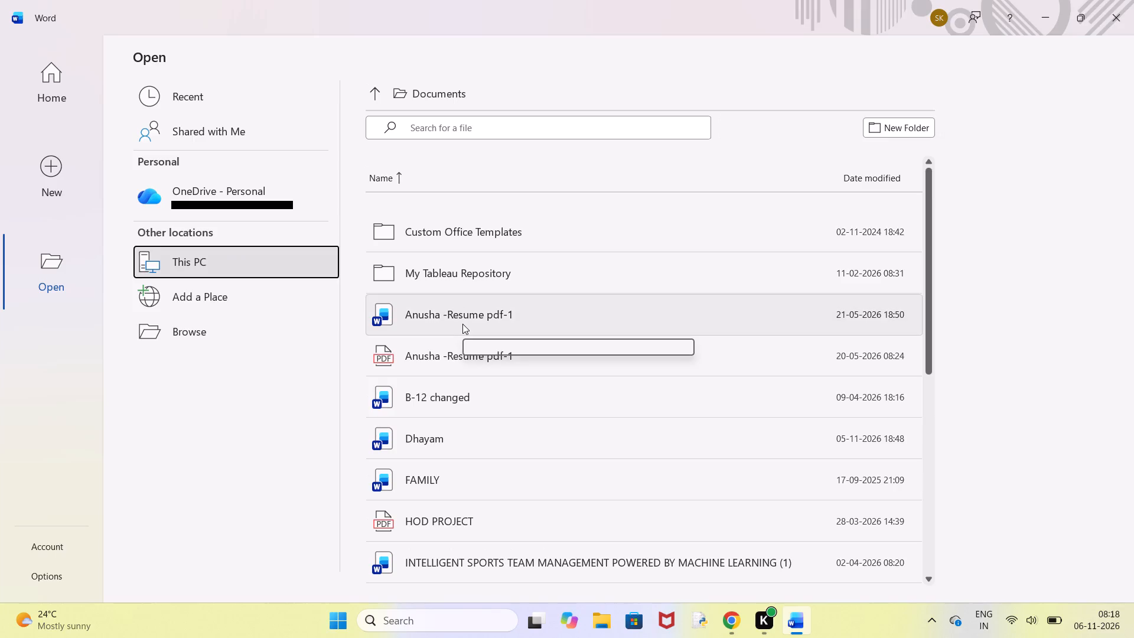
scroll(462, 324, down, 5)
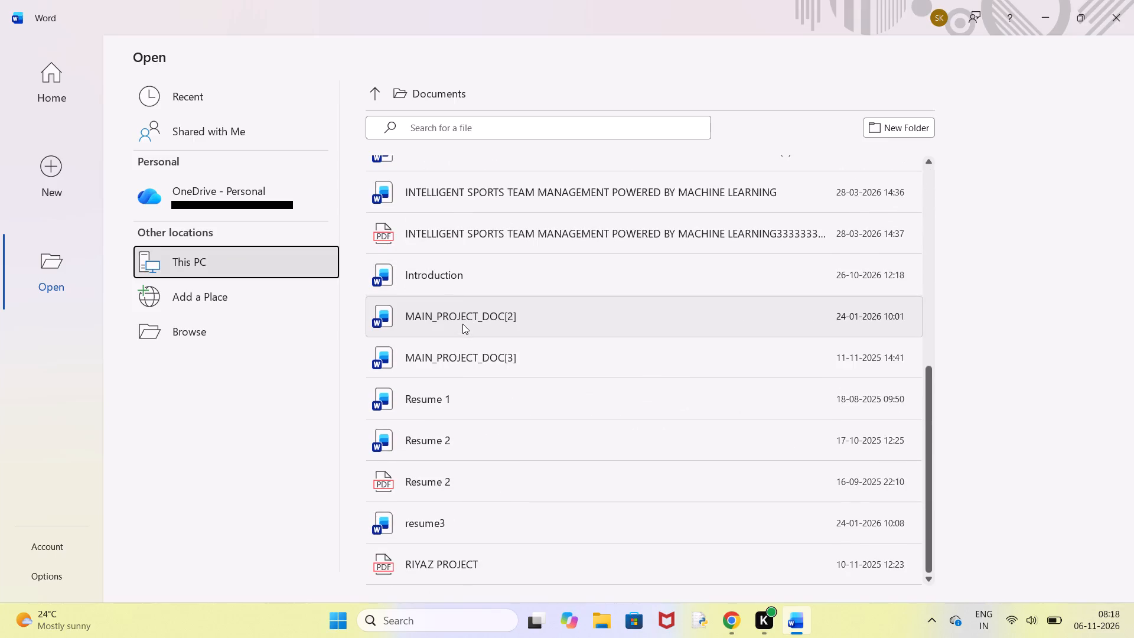
scroll(462, 324, down, 3)
scroll(462, 324, up, 3)
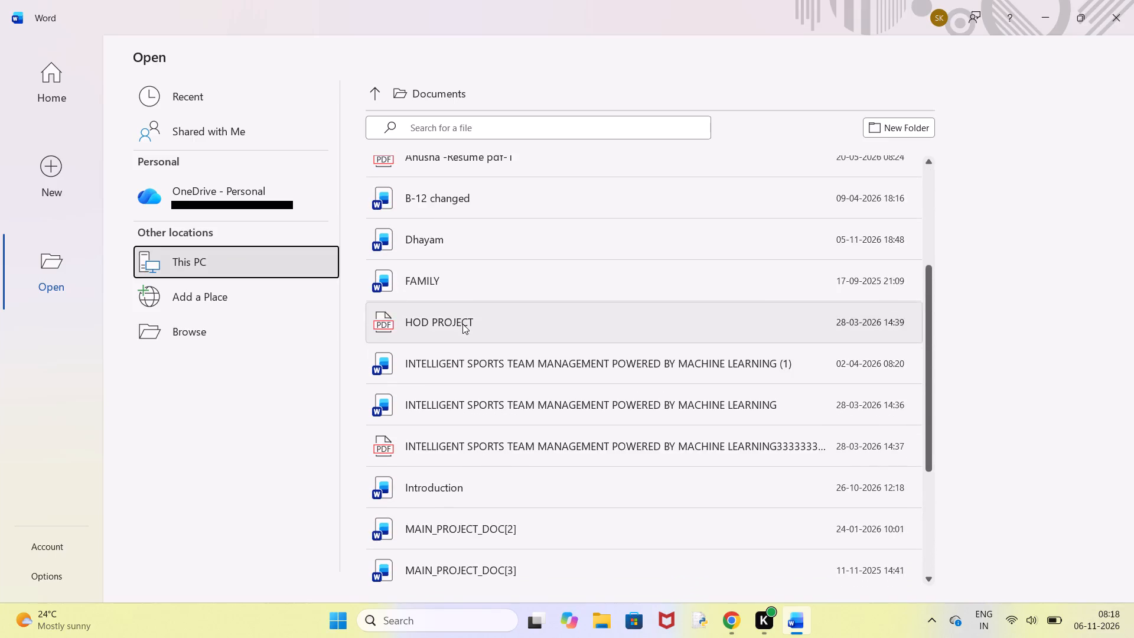
scroll(462, 324, up, 5)
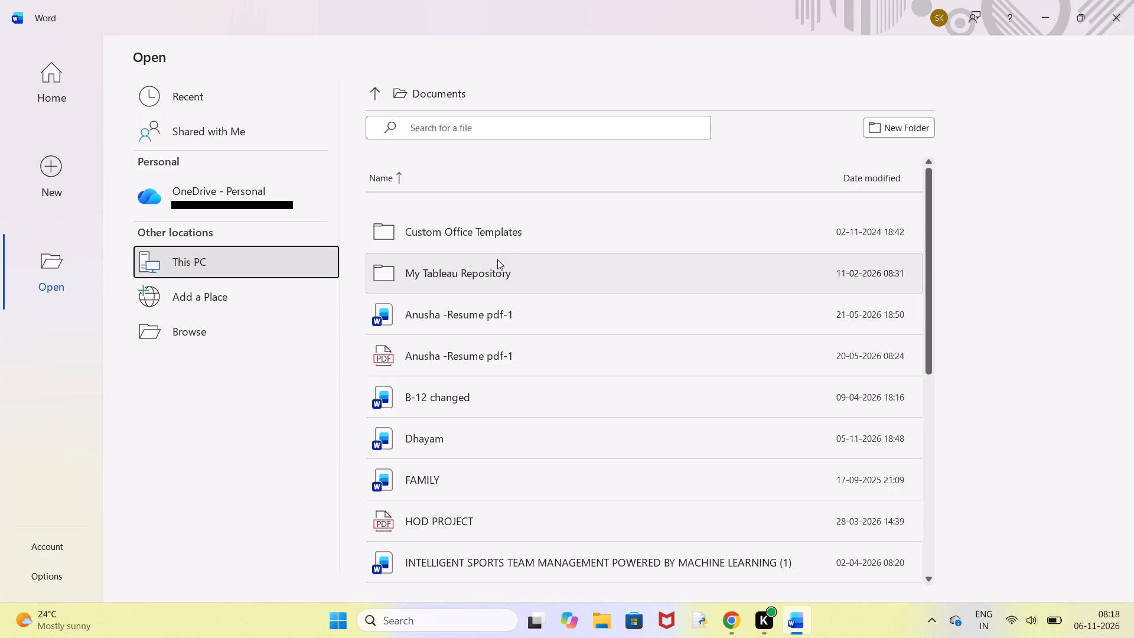
right_click(471, 306)
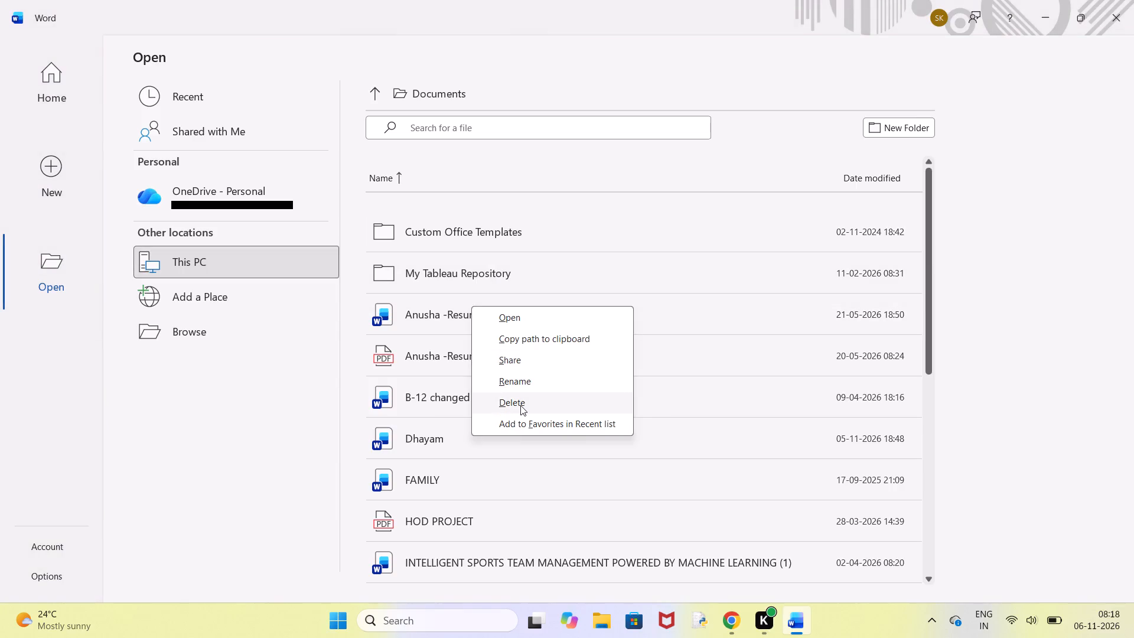
click(522, 404)
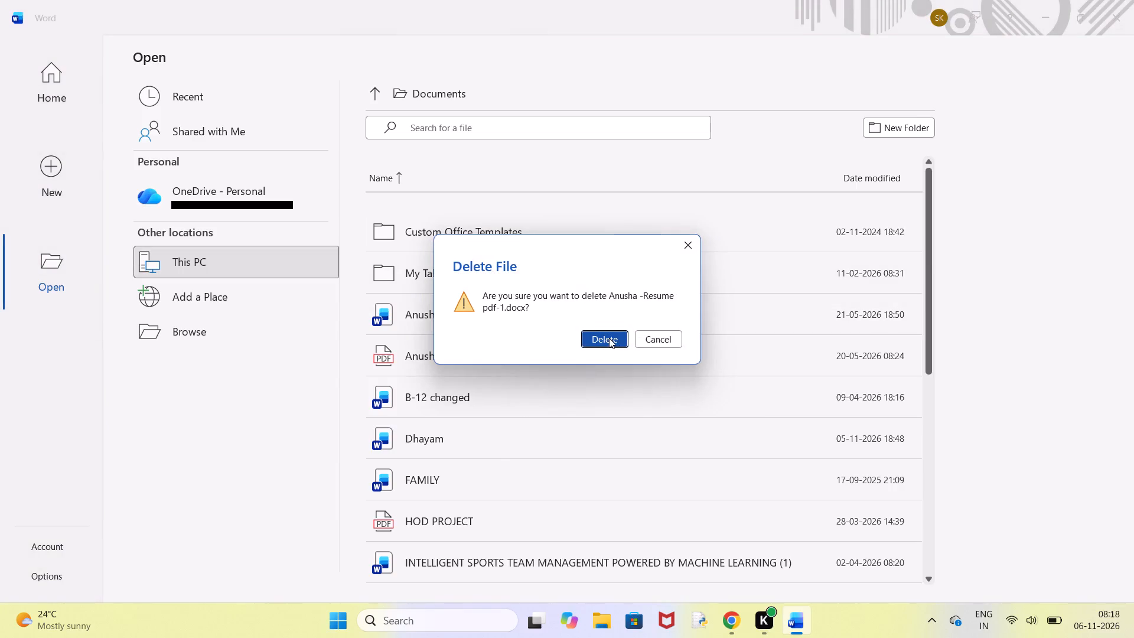
click(609, 338)
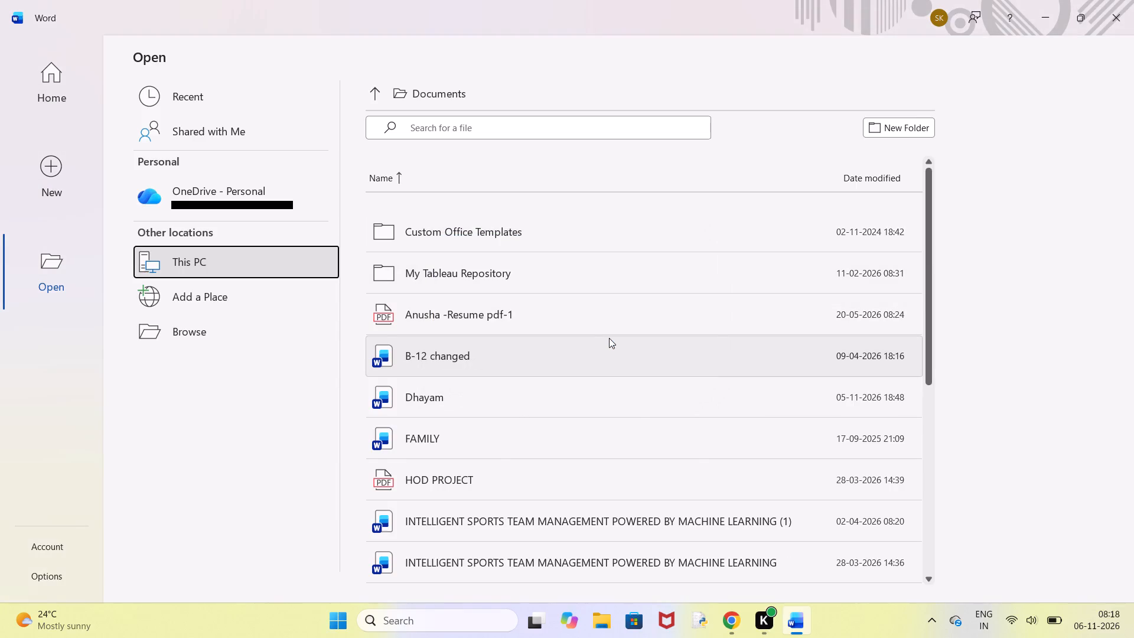
Look through the Documents folder for the converted resume and search Word's files for "shivare".
scroll(609, 338, down, 4)
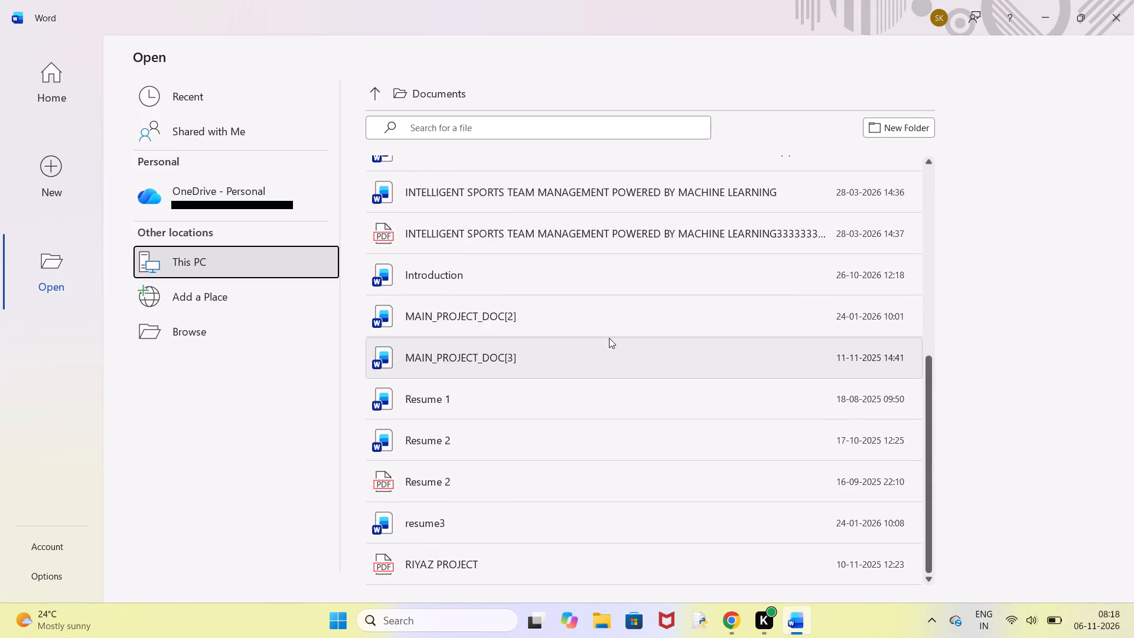
scroll(609, 338, down, 3)
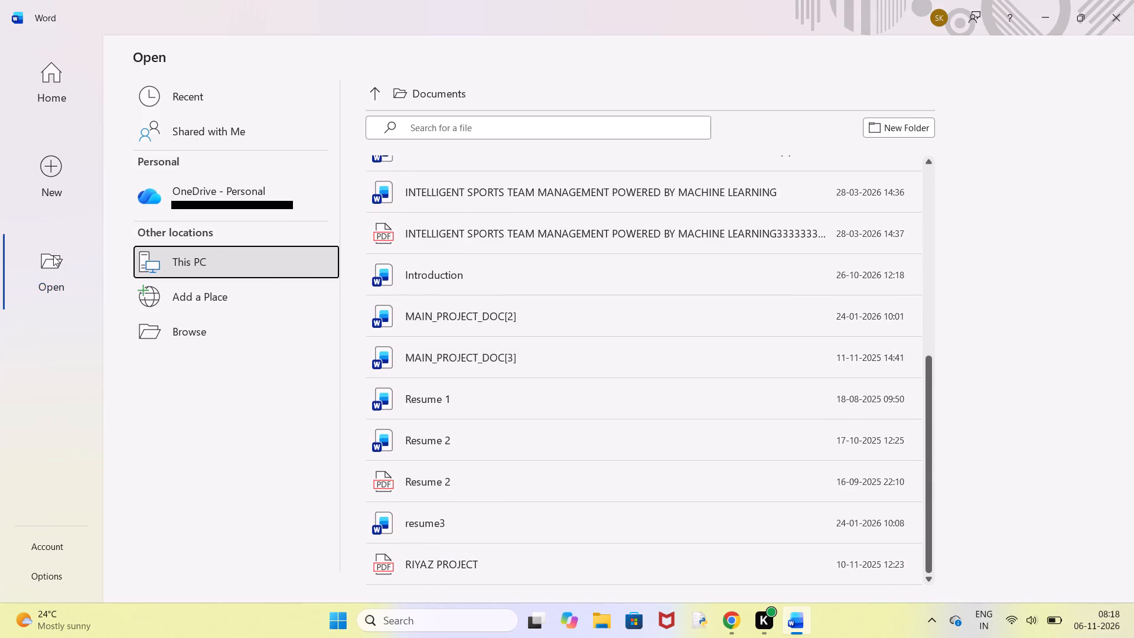
click(49, 162)
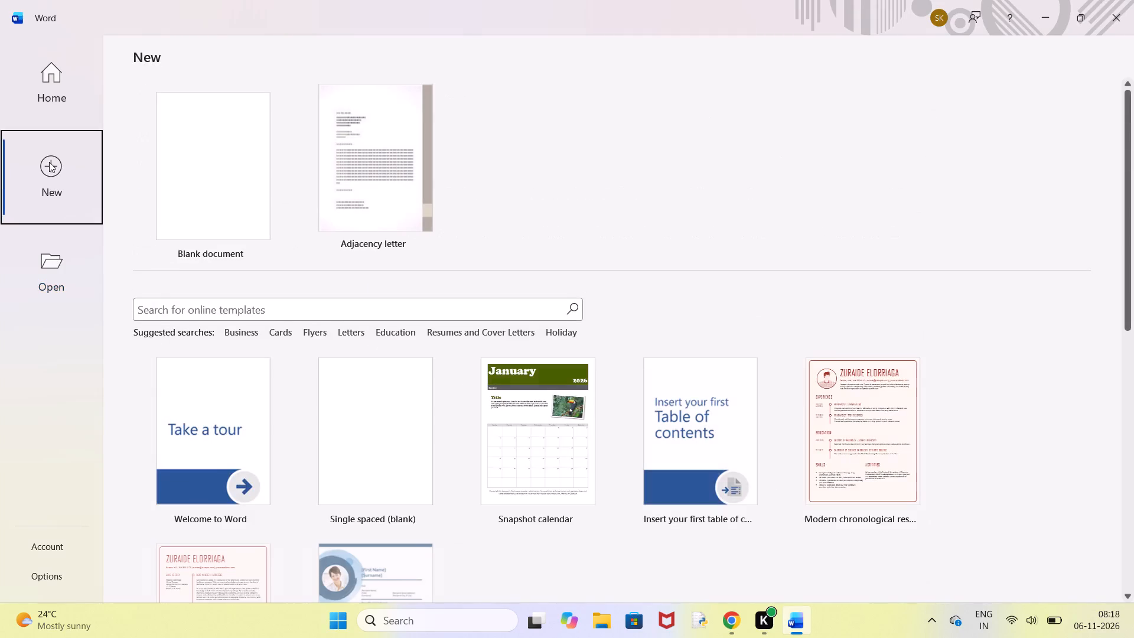
click(58, 103)
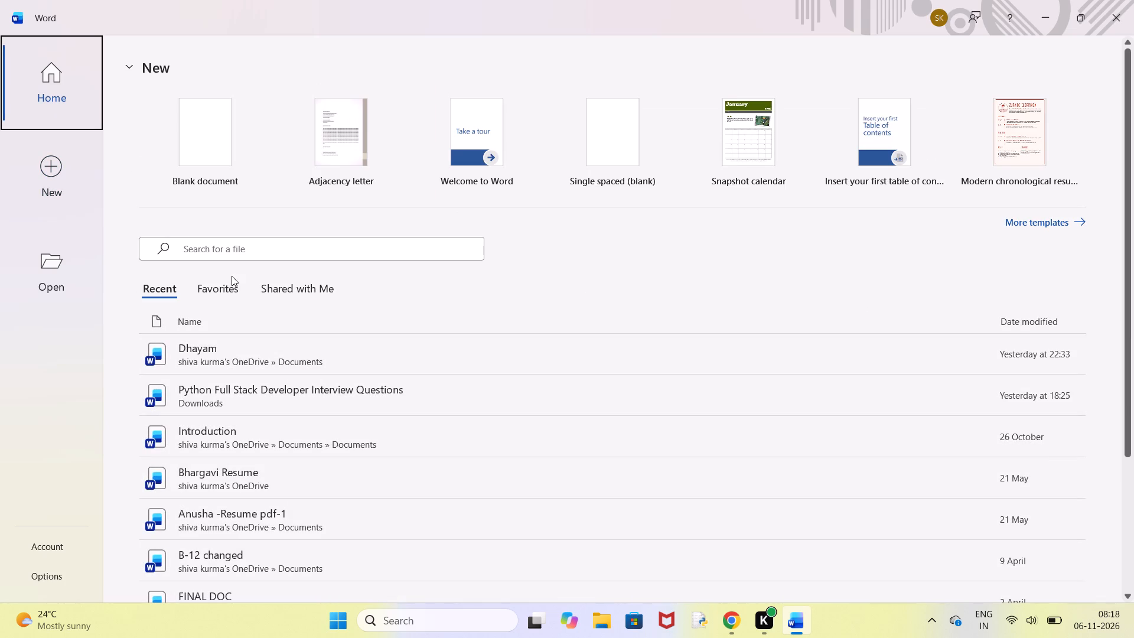
click(273, 248)
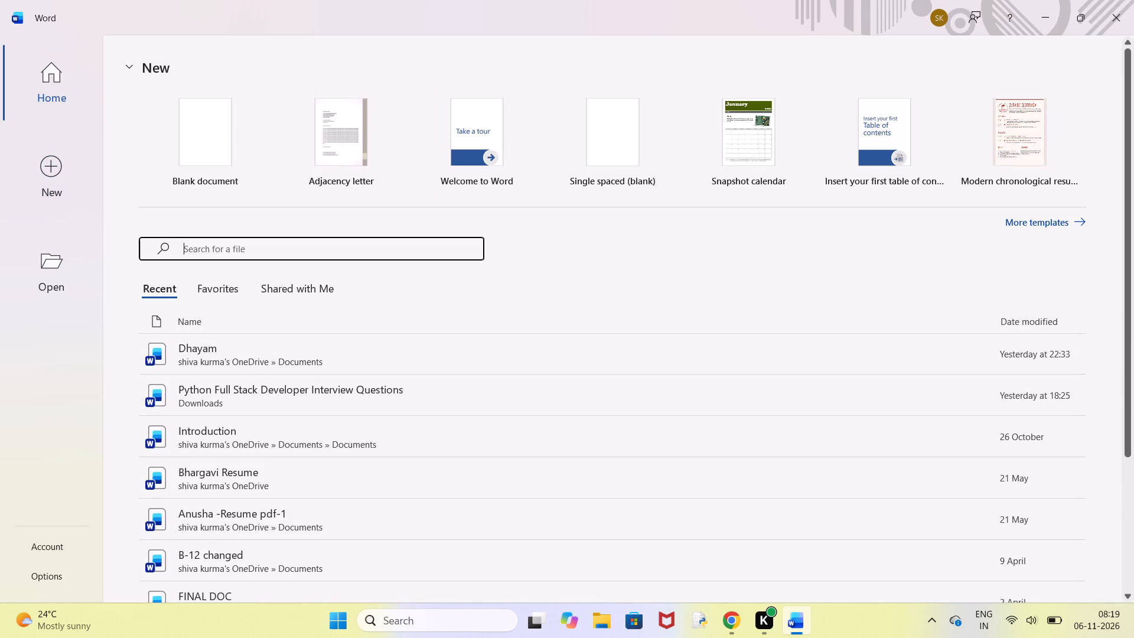
text(shiva)
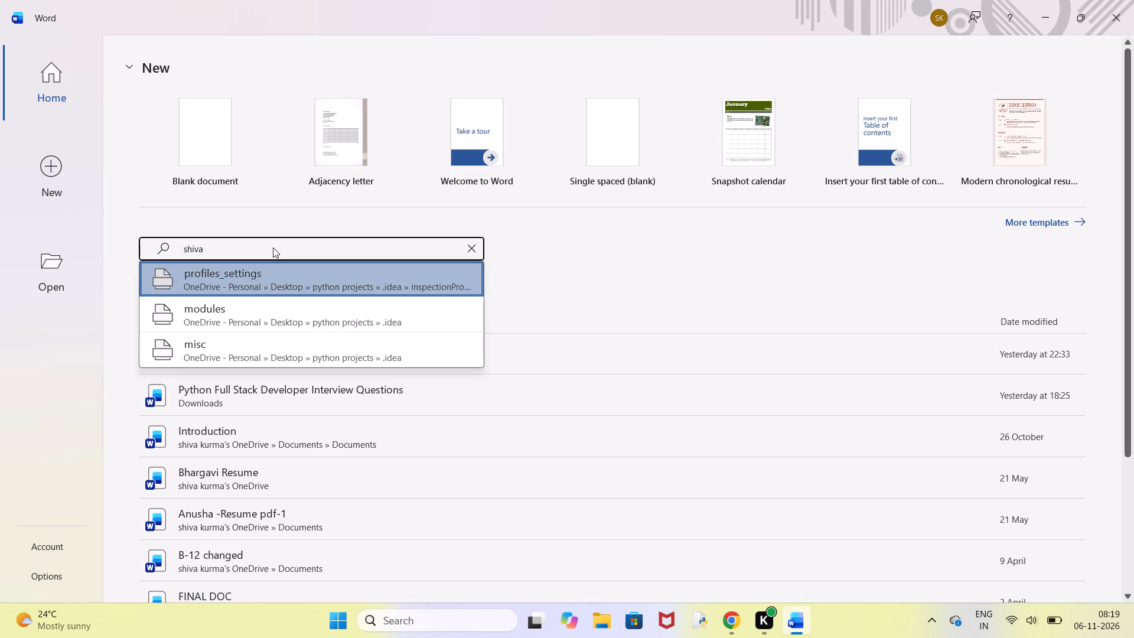
text(re)
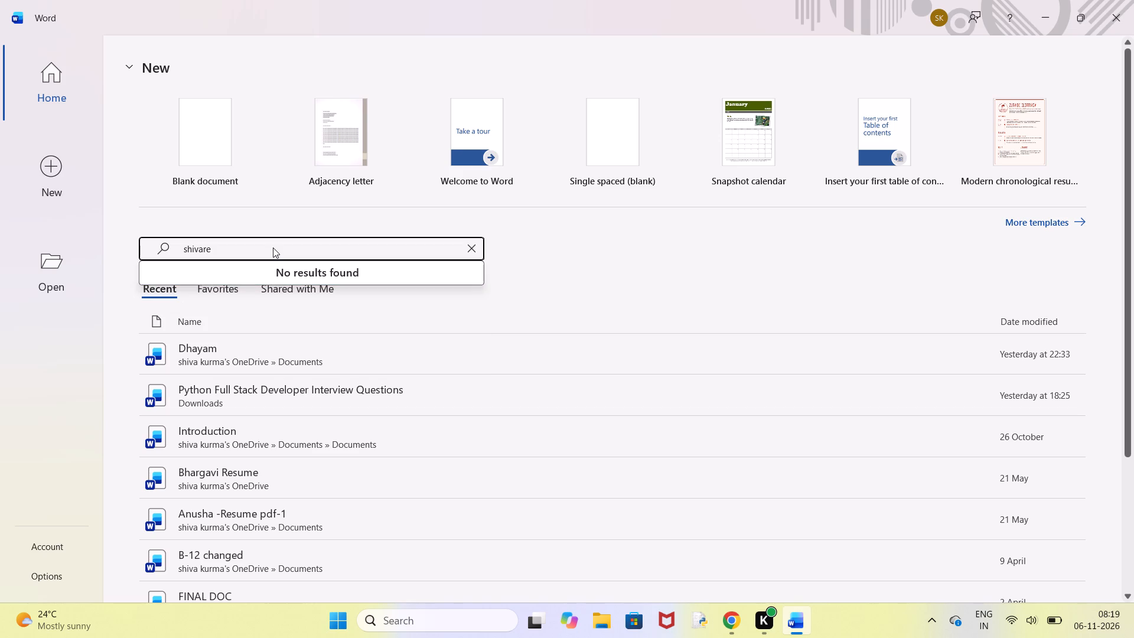
click(471, 245)
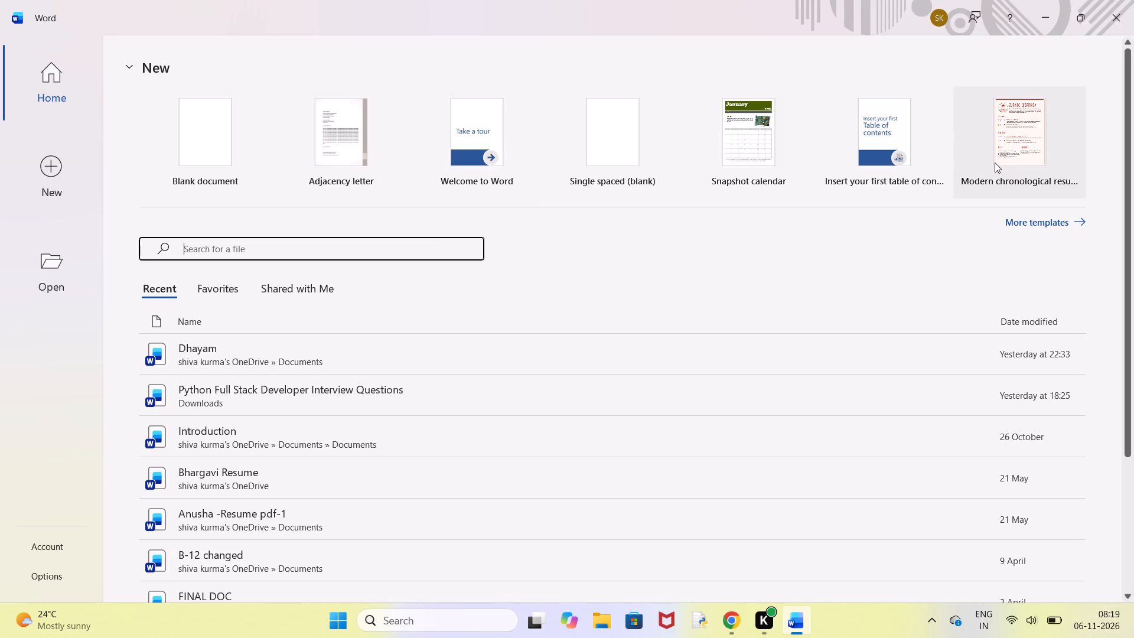
Switch to File Explorer and open the Word version of Shiva_Resume_Final from the Downloads folder.
click(586, 637)
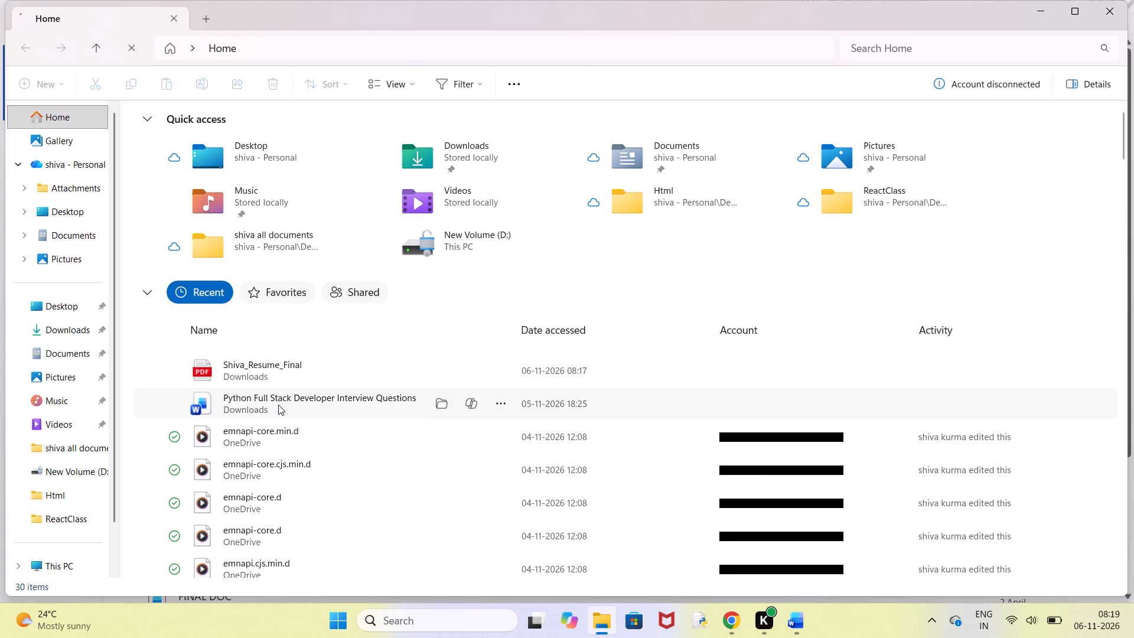
click(59, 331)
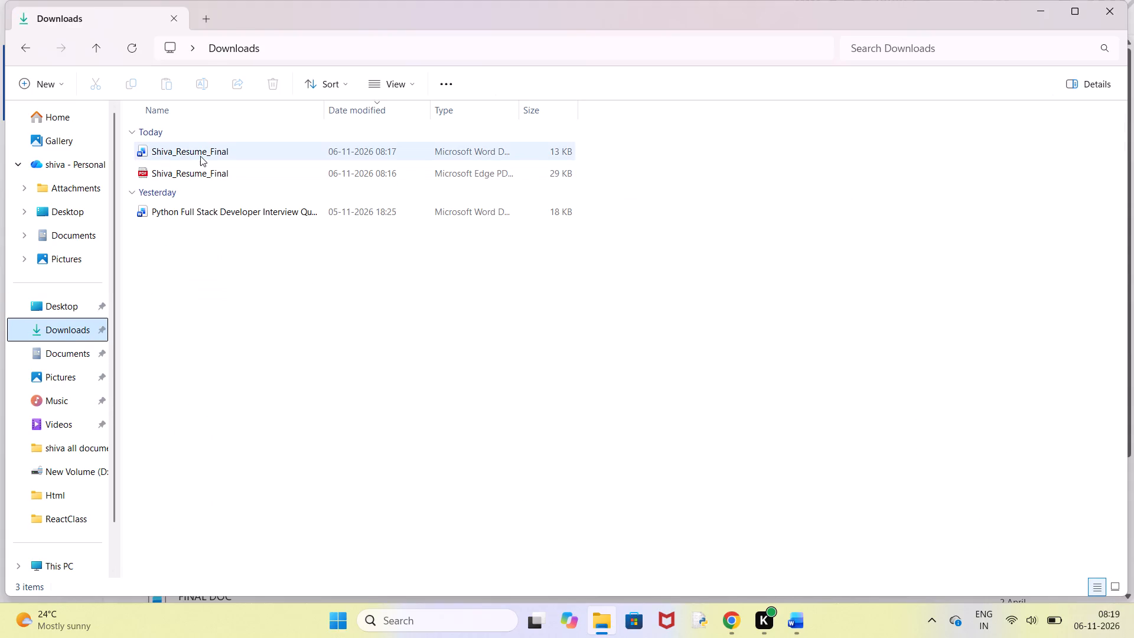
right_click(200, 156)
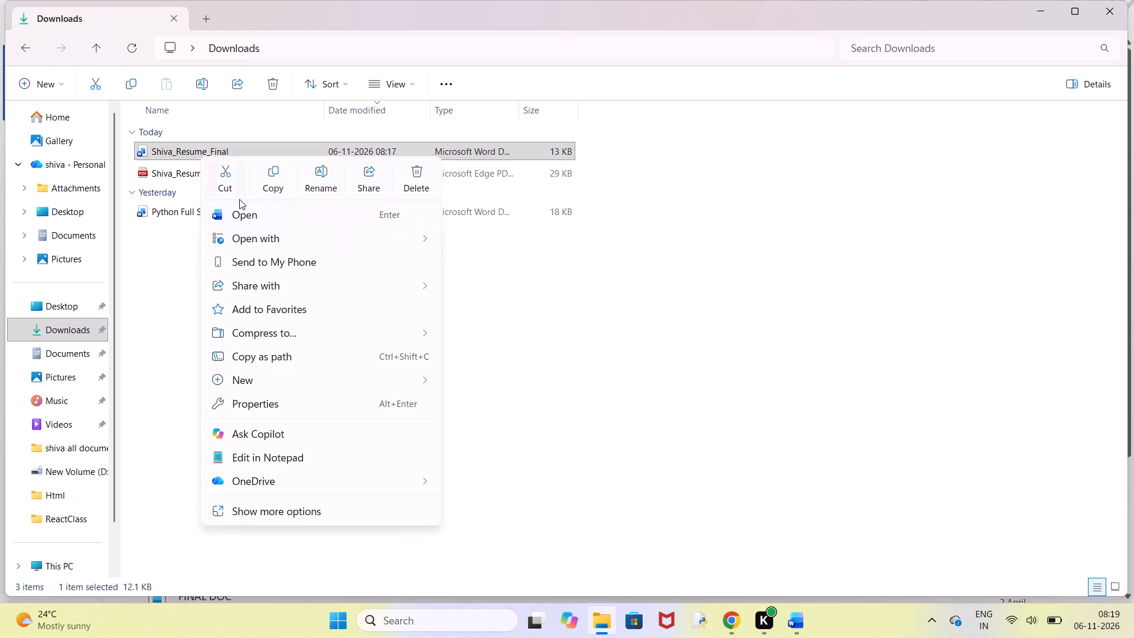
click(259, 211)
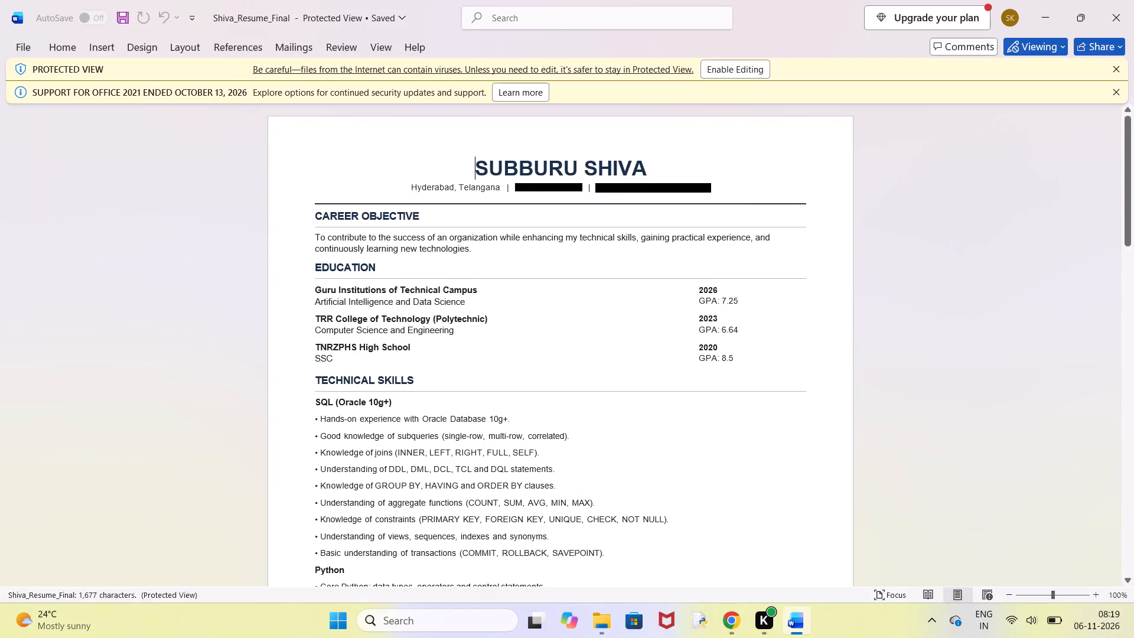
Try to add a line after the last JavaScript bullet and enable editing of the protected resume.
scroll(259, 211, down, 2)
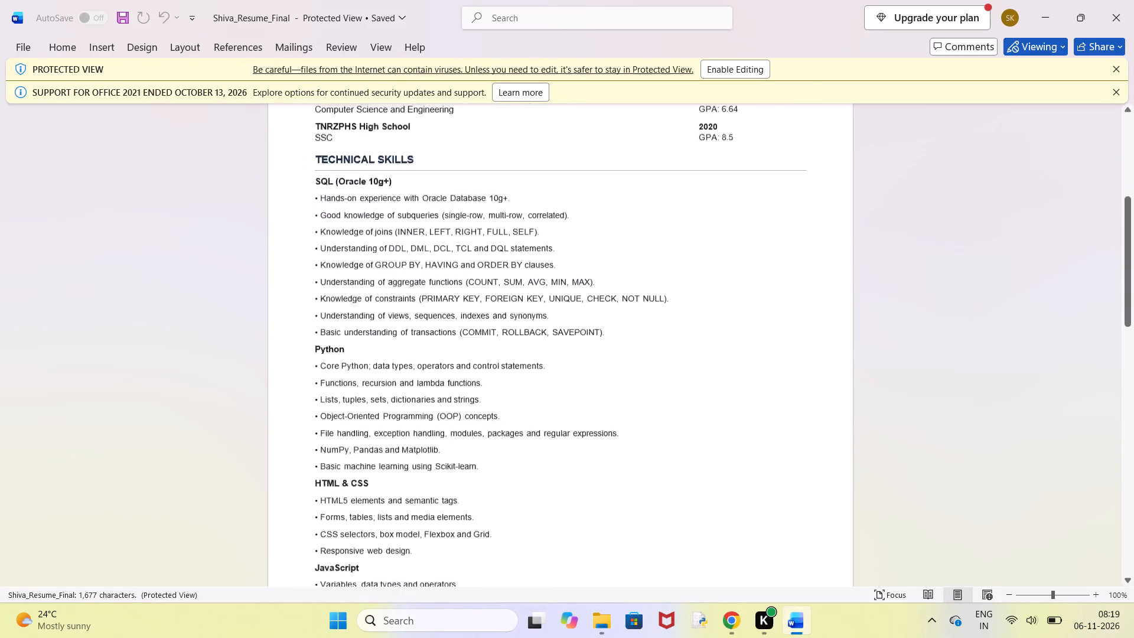
scroll(259, 211, down, 1)
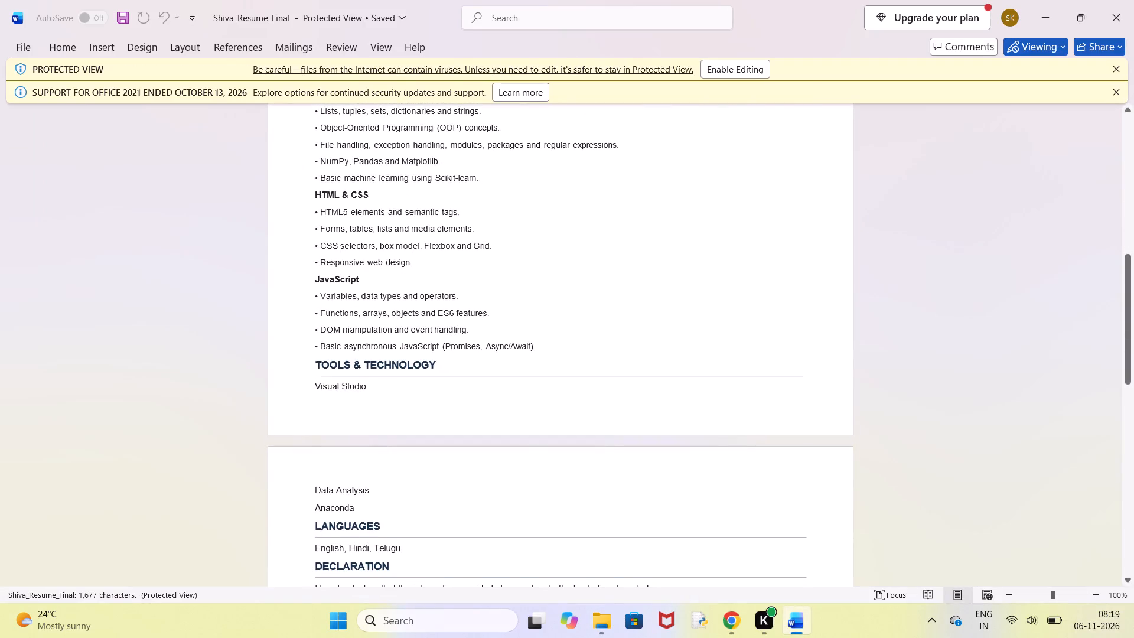
click(542, 347)
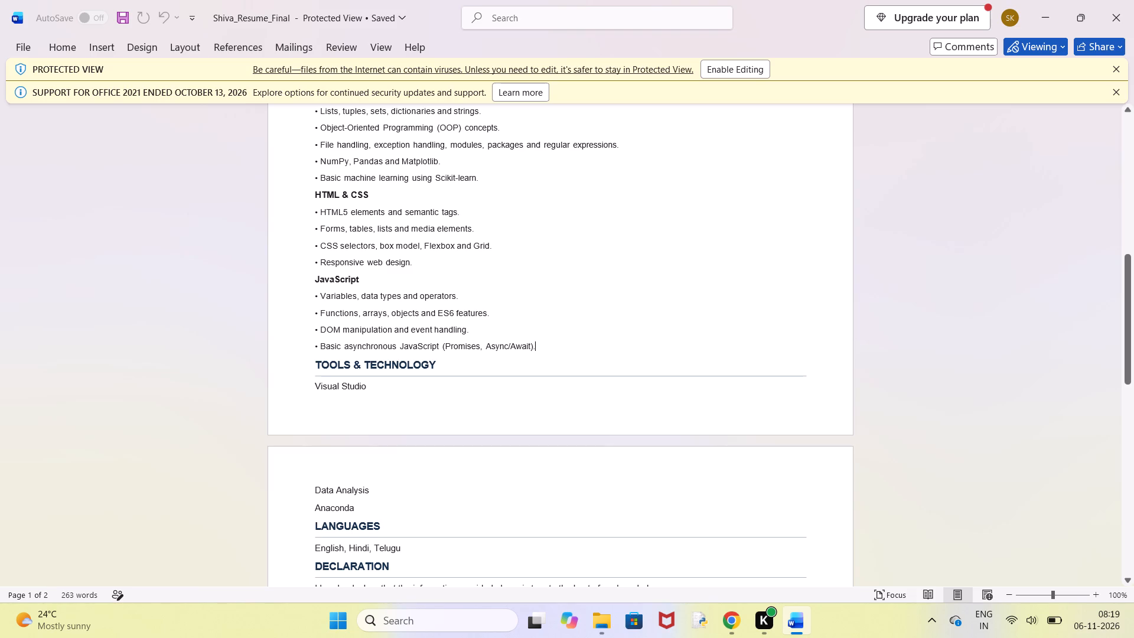
key(Return)
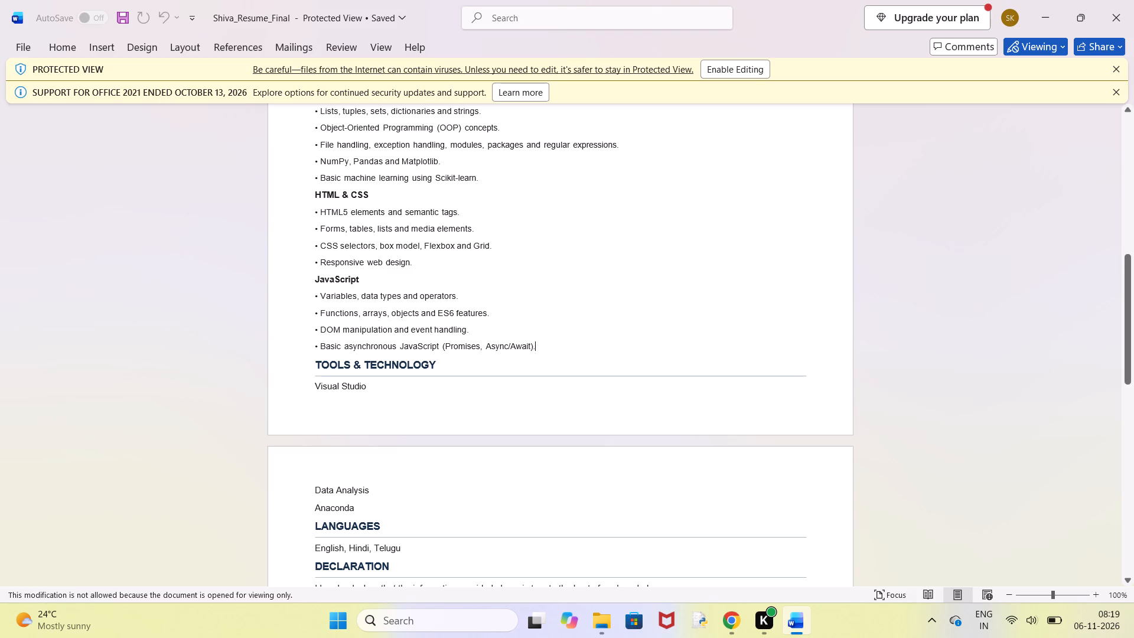
click(755, 69)
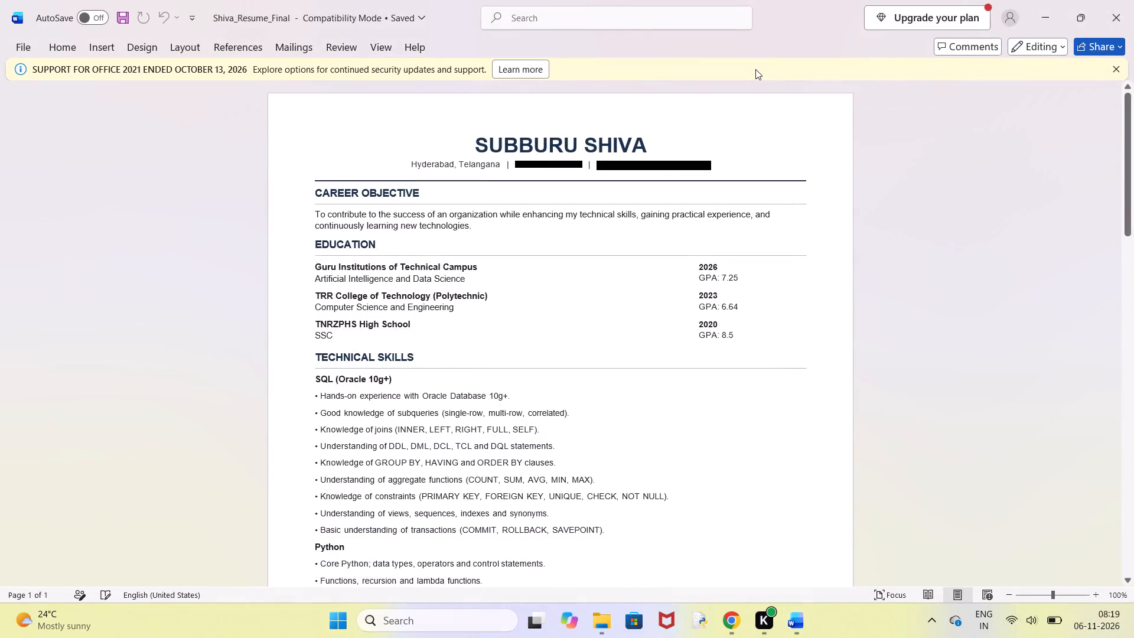
Insert blank lines after the last JavaScript bullet, moving the Tools & Technology heading and Visual Studio onto the following page.
scroll(686, 236, down, 4)
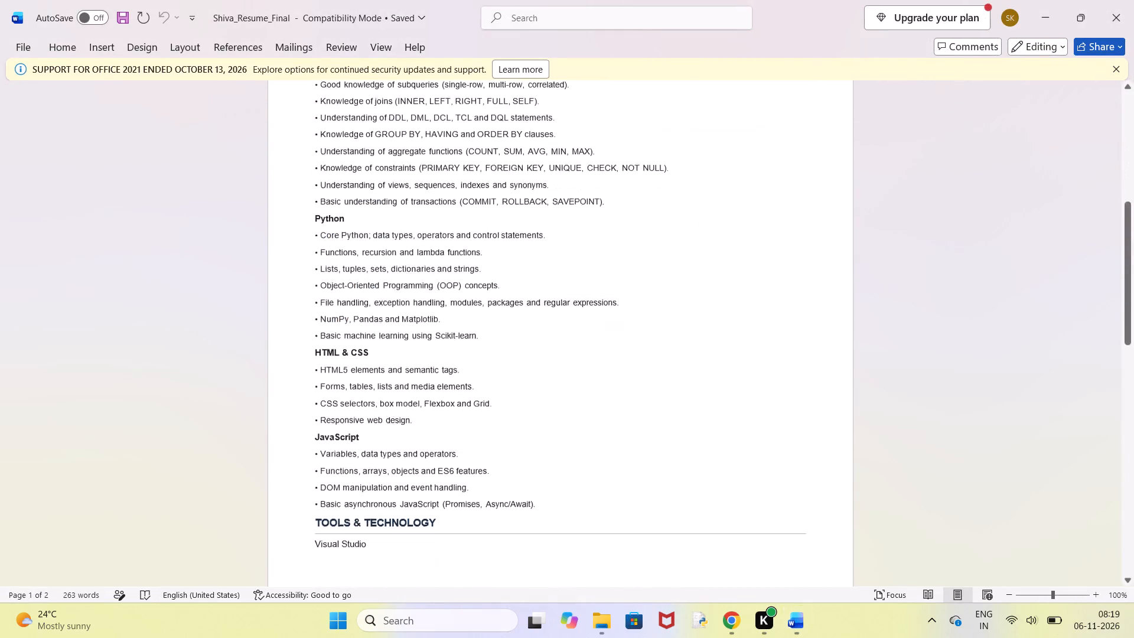
scroll(686, 236, down, 1)
click(556, 211)
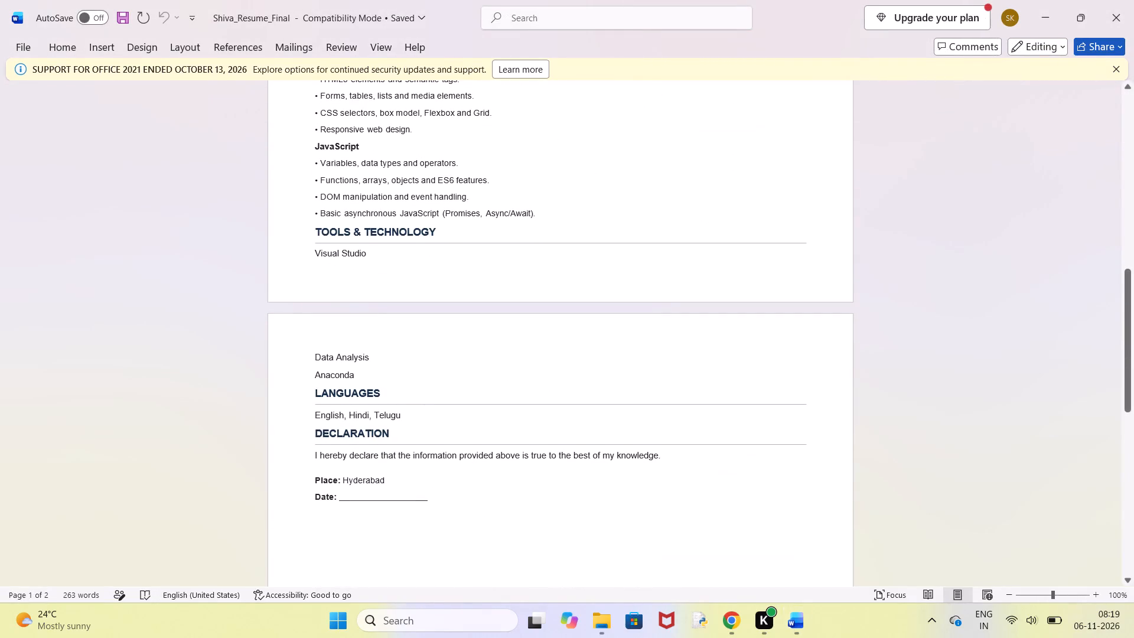
key(Return)
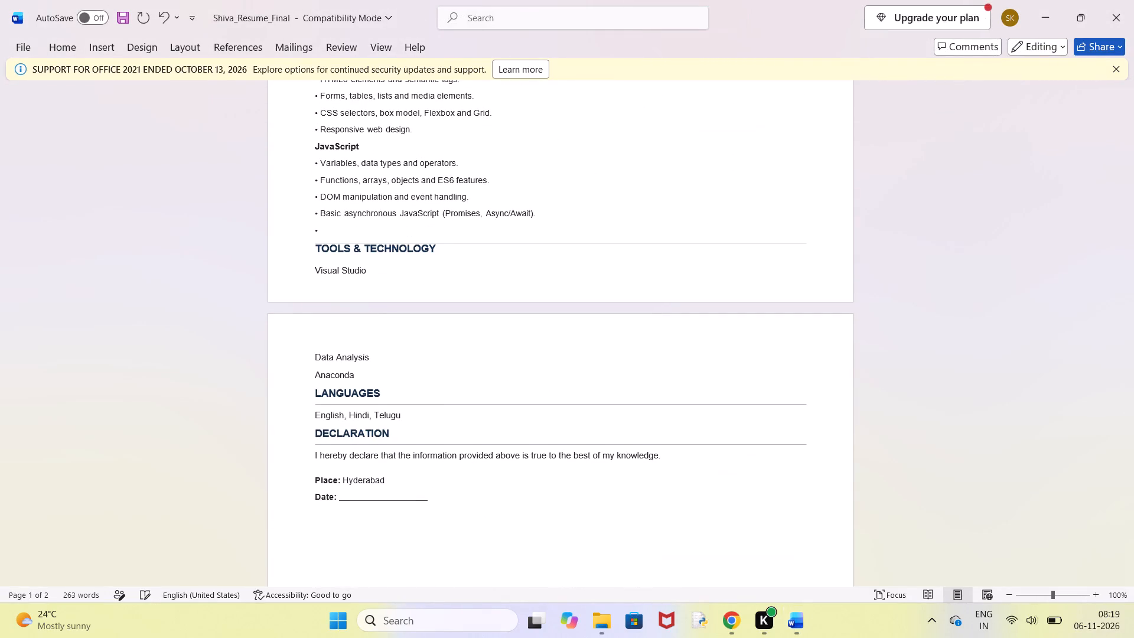
key(Return)
key(Return)
key(Return)
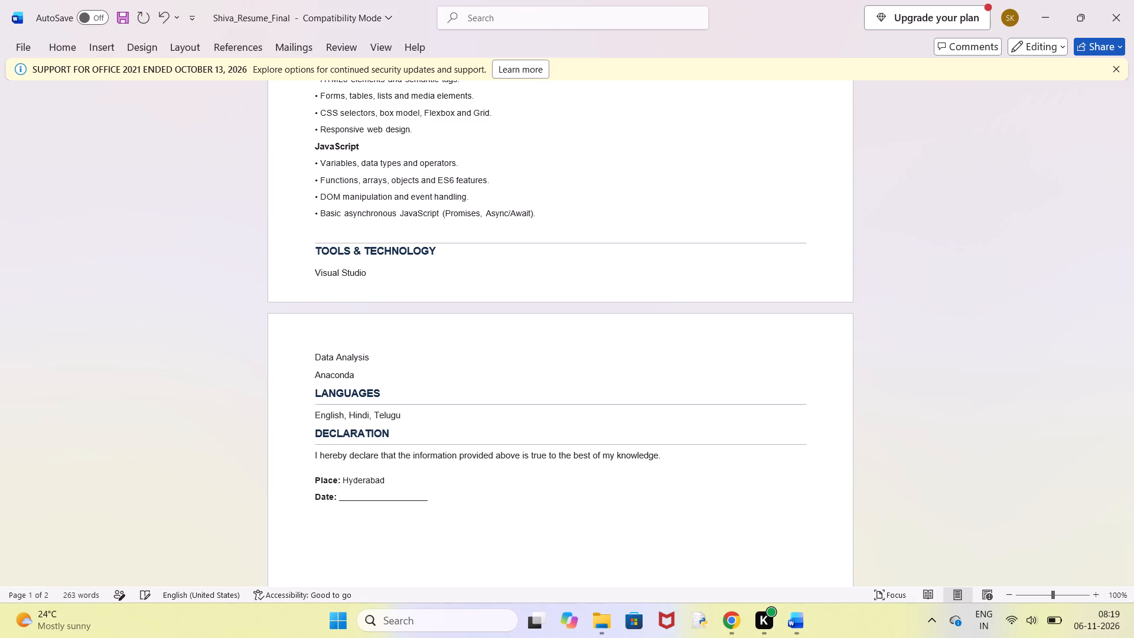
key(Return)
key(Return)
key(Return)
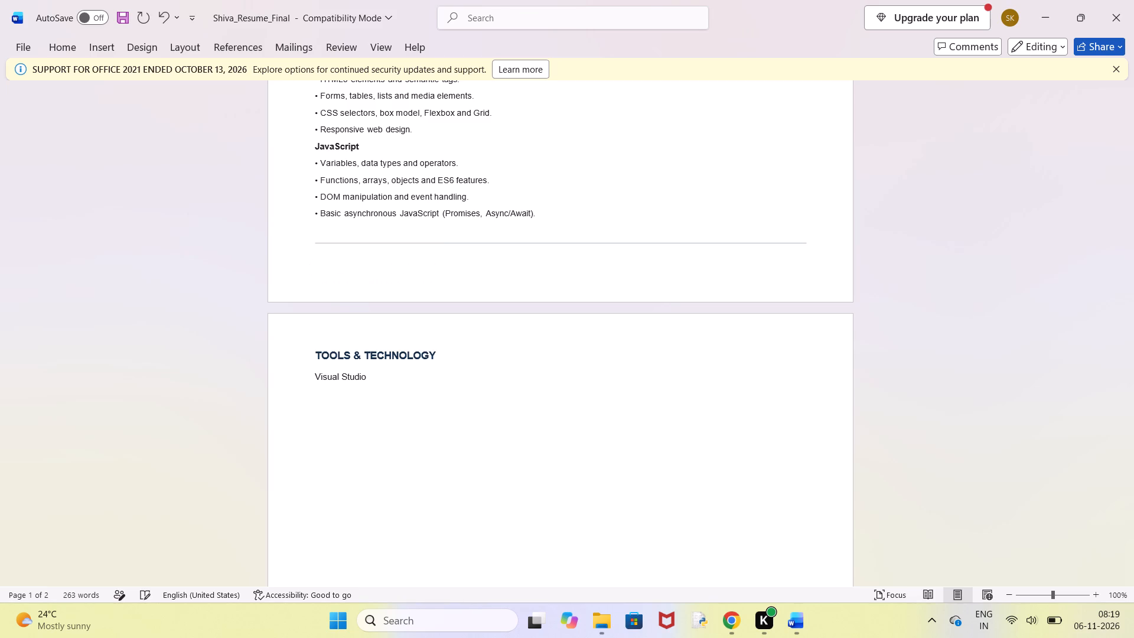
Try to pull the Data Analysis line up beneath Visual Studio by removing its indent and the break before it, keeping Visual Studio's spelling intact.
scroll(556, 211, down, 3)
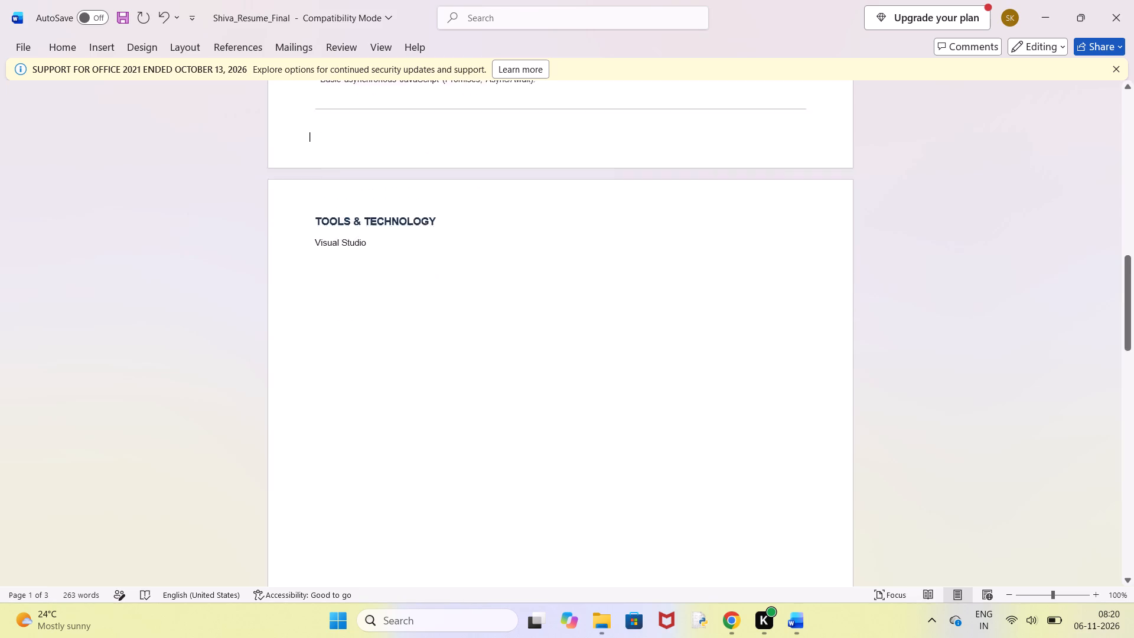
scroll(556, 211, down, 2)
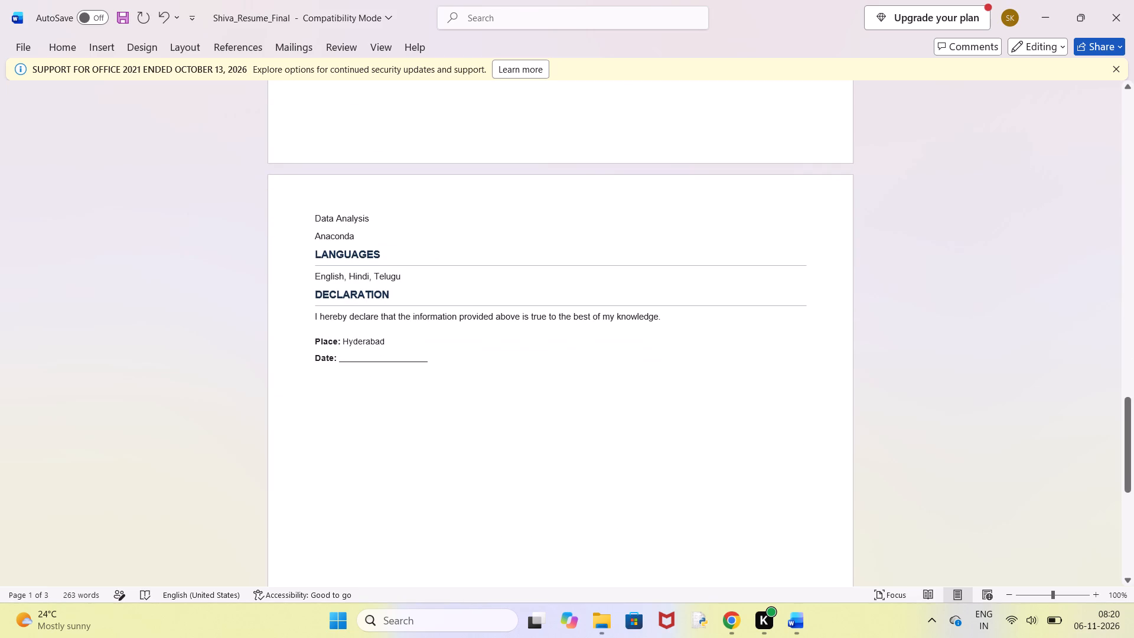
click(488, 363)
click(321, 205)
key(Left)
key(BackSpace)
key(BackSpace)
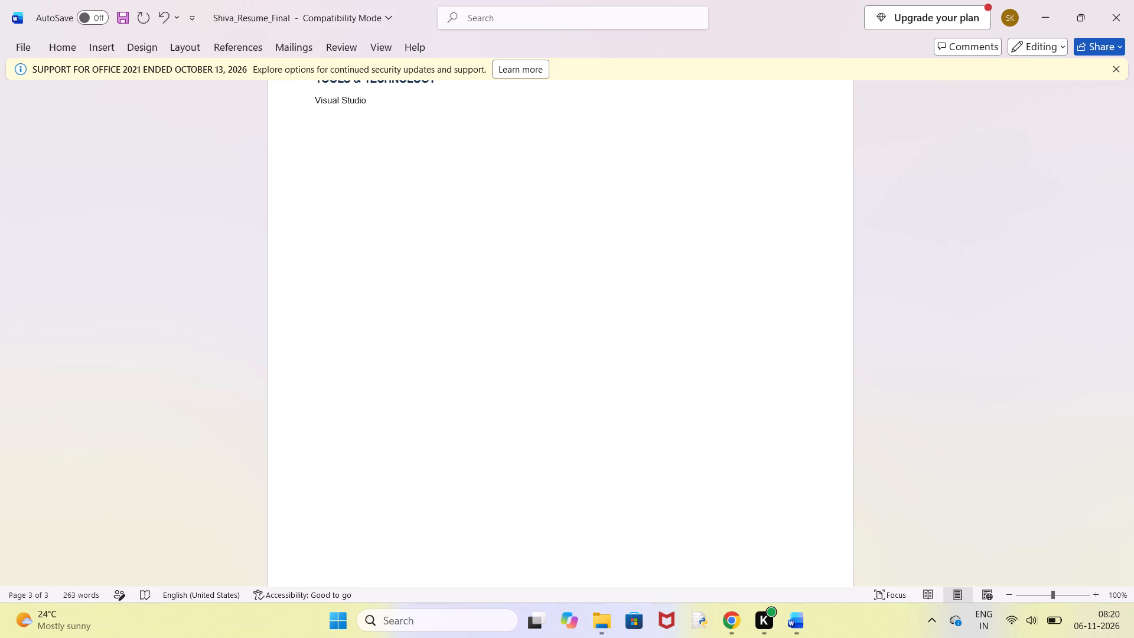
key(BackSpace)
key(o)
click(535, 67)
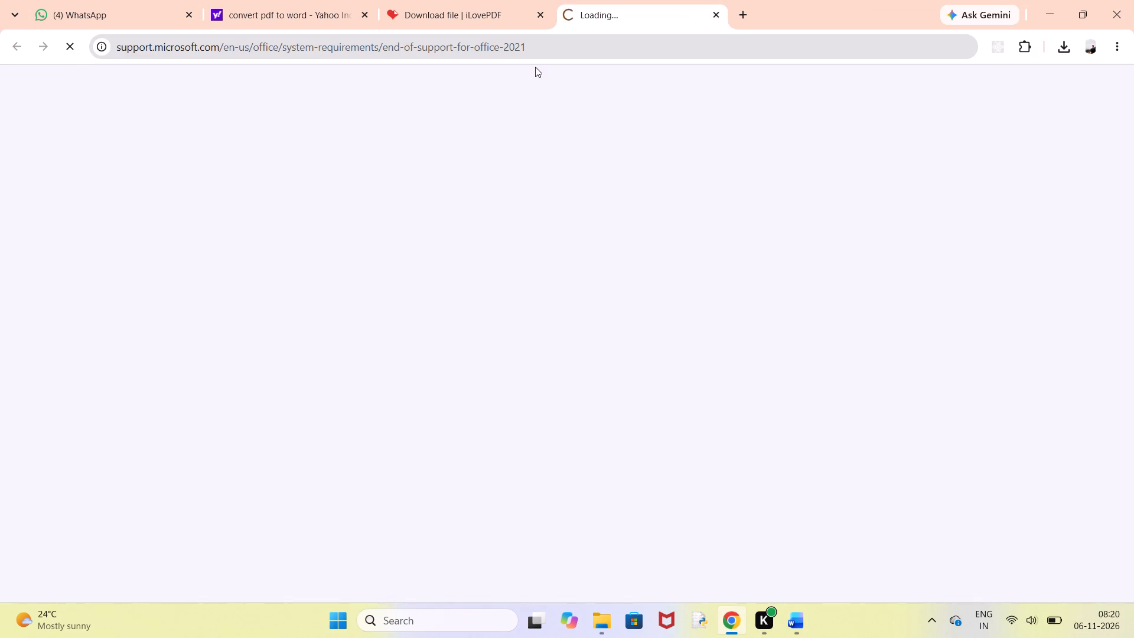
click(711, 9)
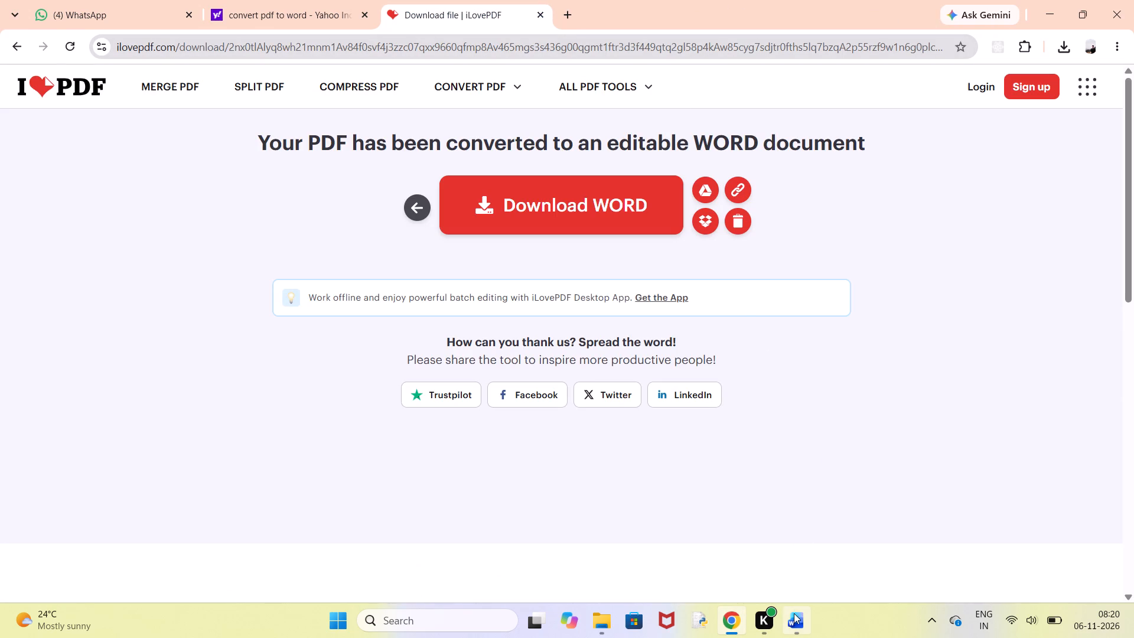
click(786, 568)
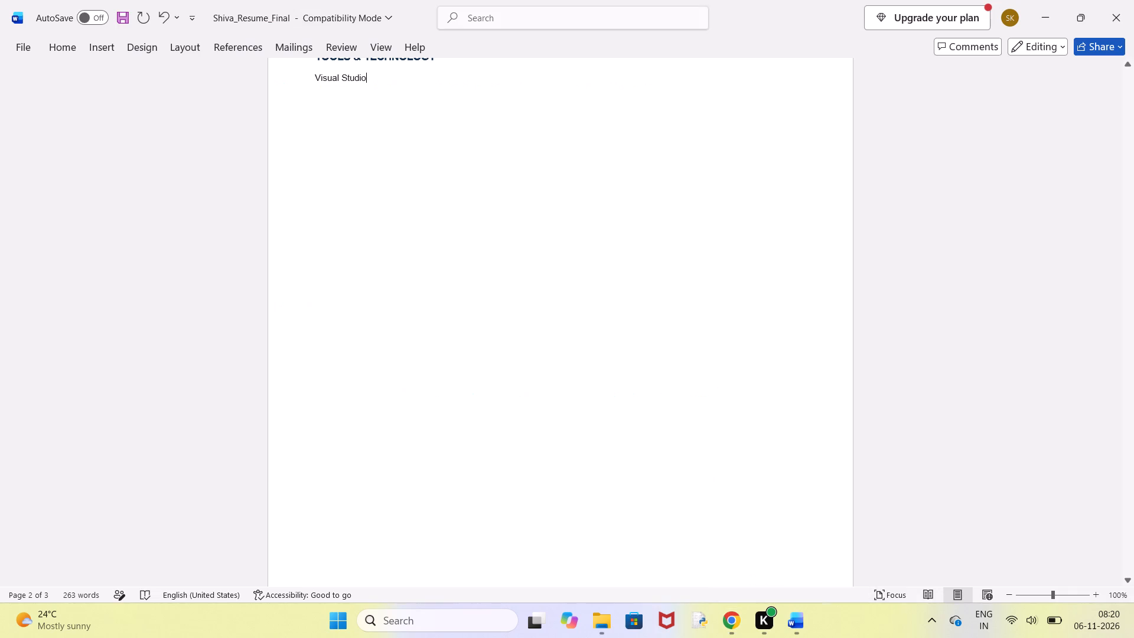
Move the whole block from Data Analysis Anaconda through the Date line onto page 2, leaving a blank line beneath Visual Studio.
scroll(611, 460, down, 4)
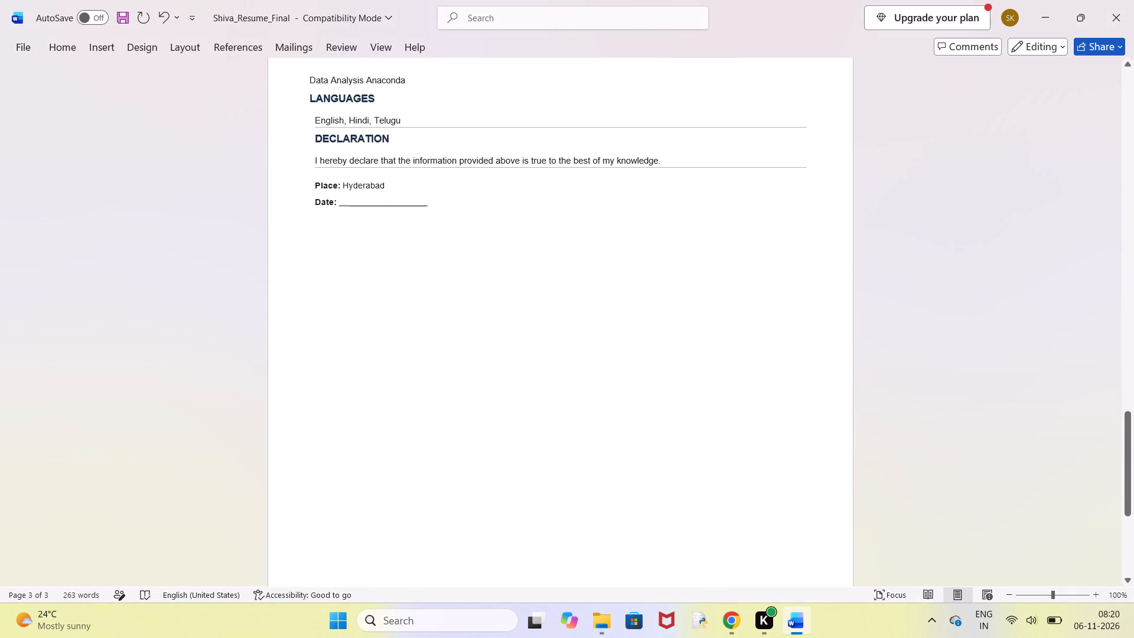
drag(433, 202, 294, 103)
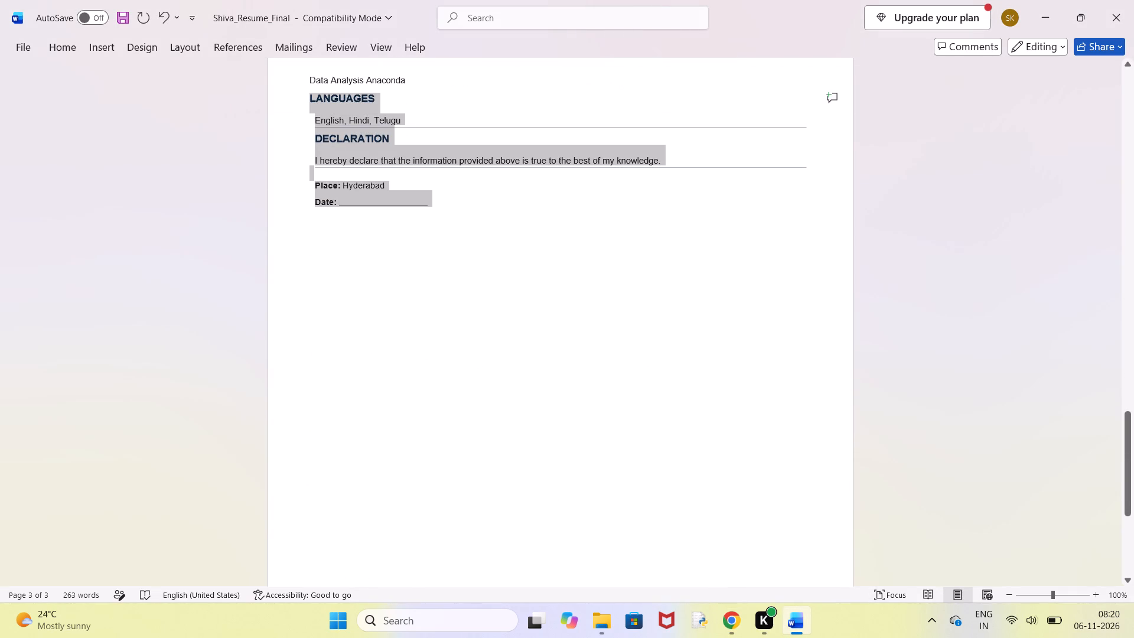
drag(294, 103, 295, 81)
scroll(295, 81, up, 1)
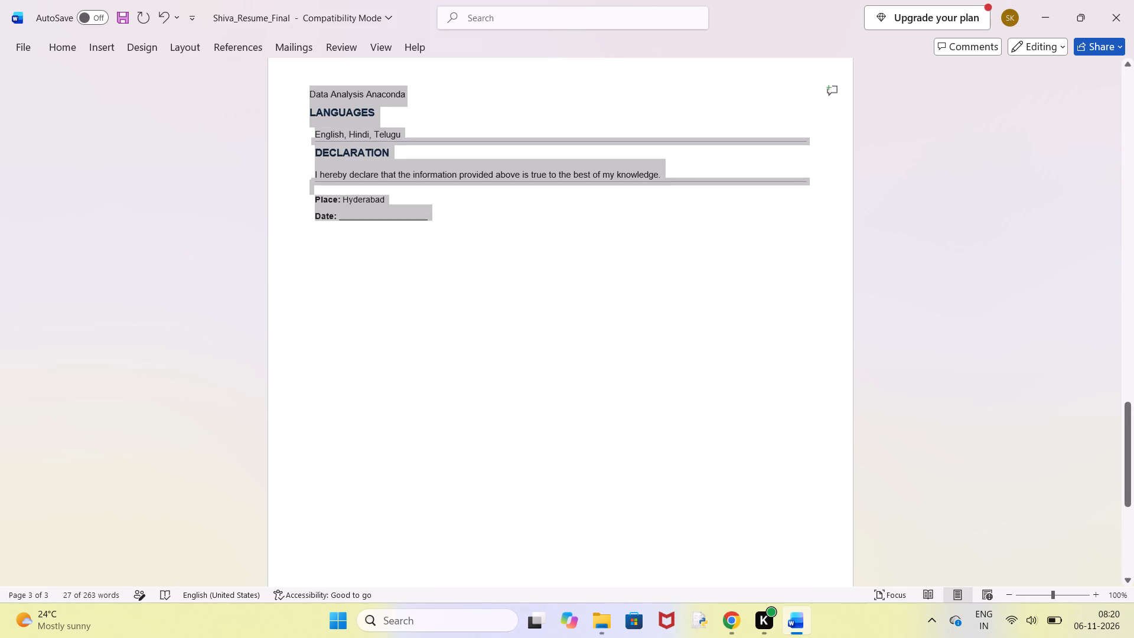
scroll(295, 81, up, 2)
key(ctrl+c)
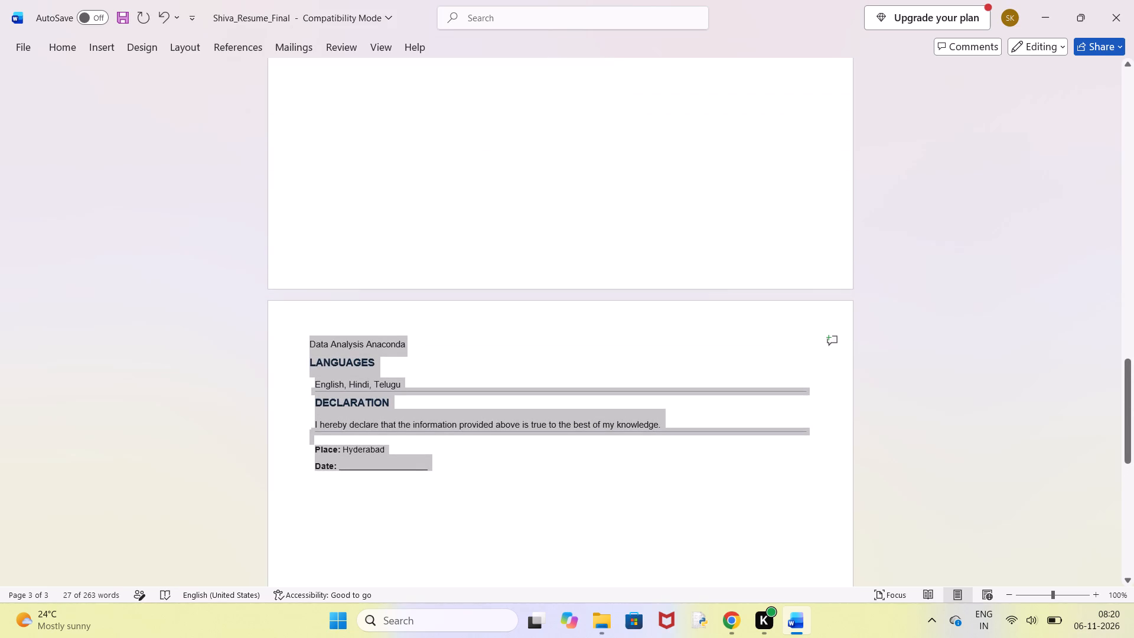
key(BackSpace)
scroll(295, 81, up, 3)
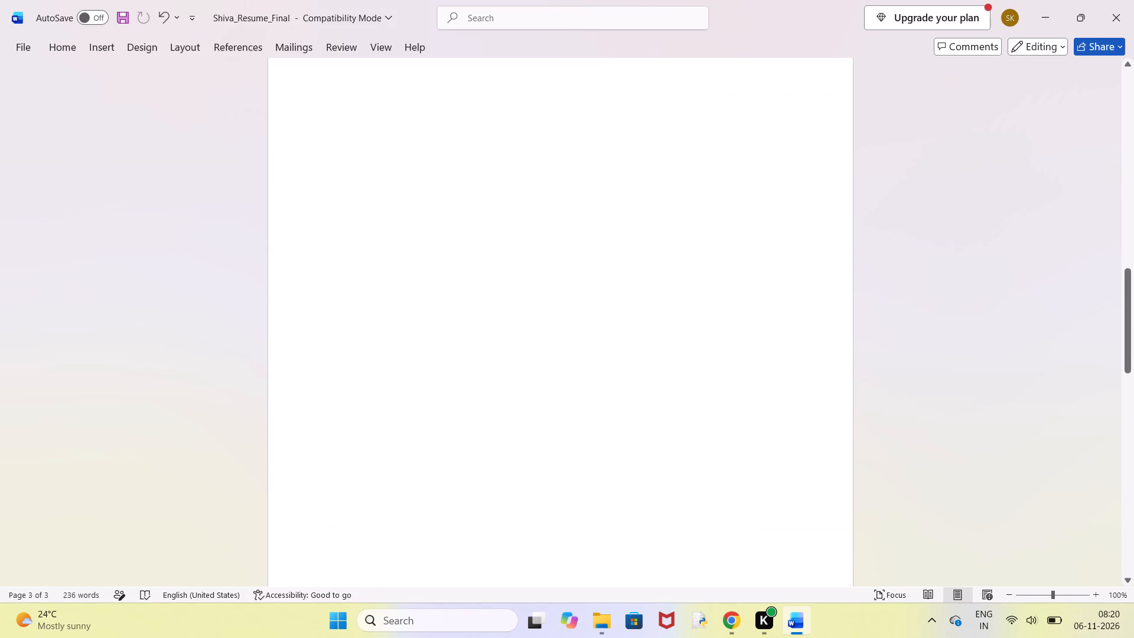
scroll(295, 81, up, 1)
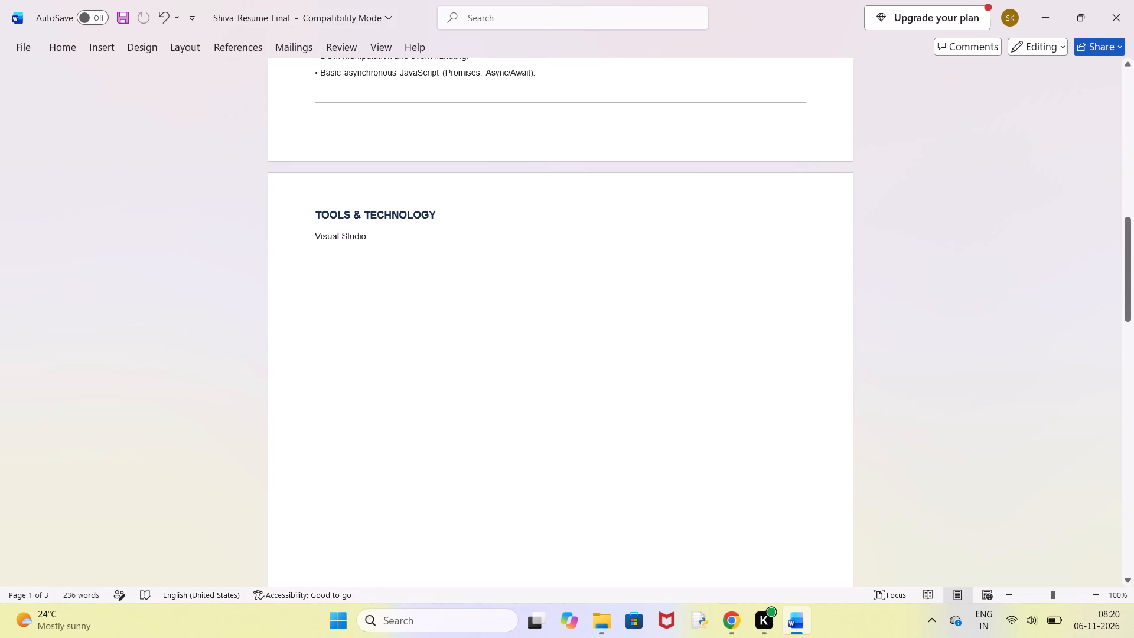
click(377, 235)
key(Return)
key(Return)
key(ctrl+v)
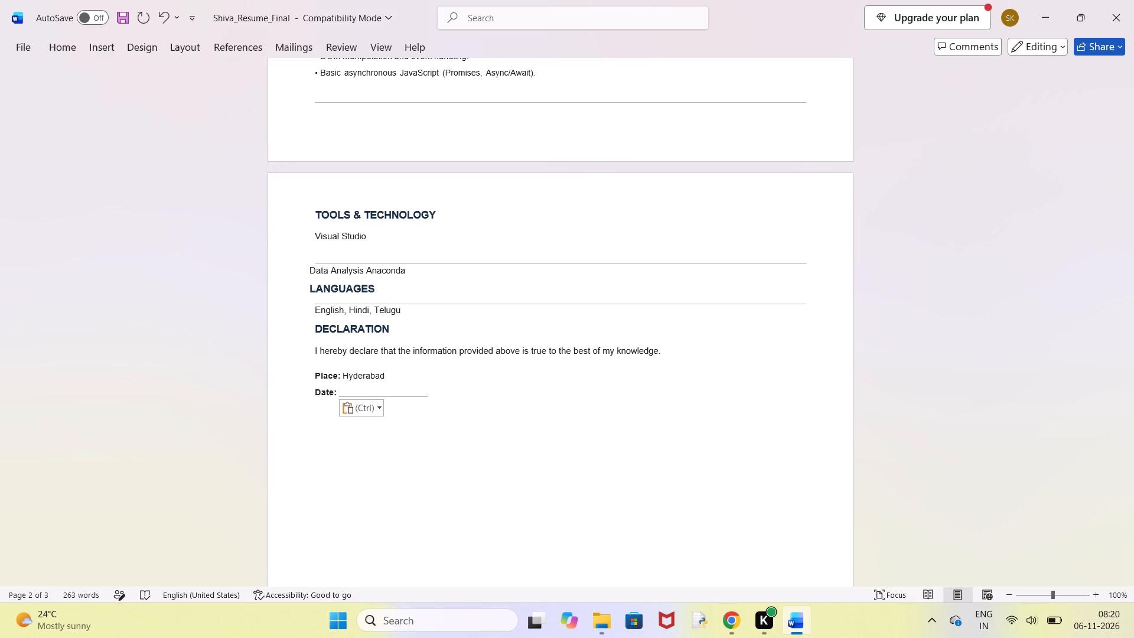
Cut the horizontal separator line above Data Analysis Anaconda and place the cursor in the gap beneath Visual Studio.
click(319, 263)
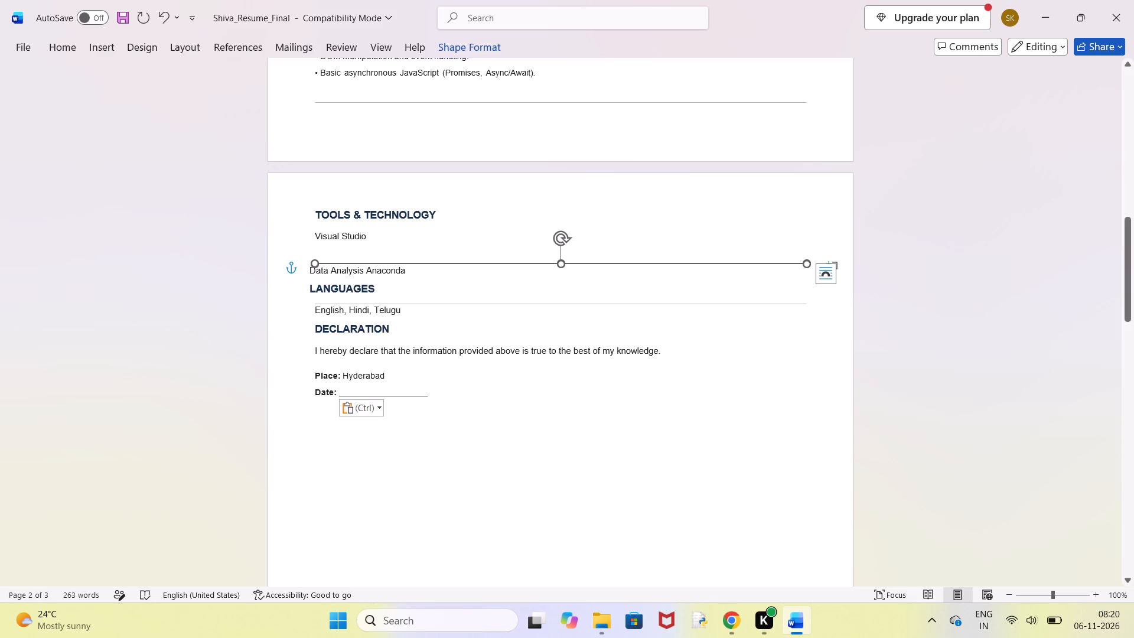
right_click(319, 263)
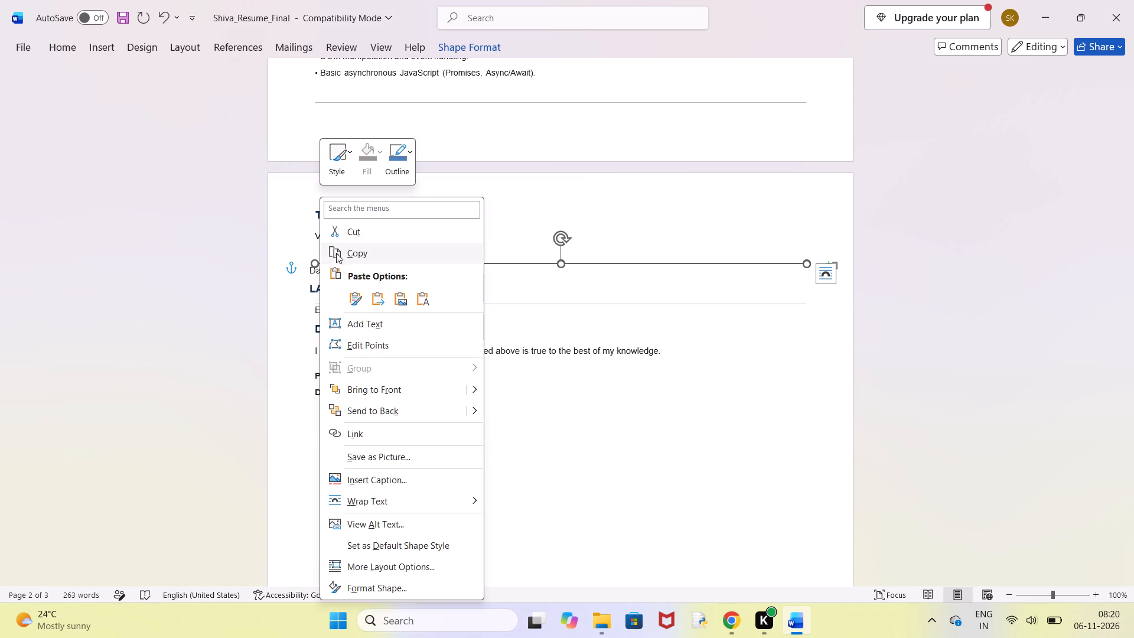
click(357, 235)
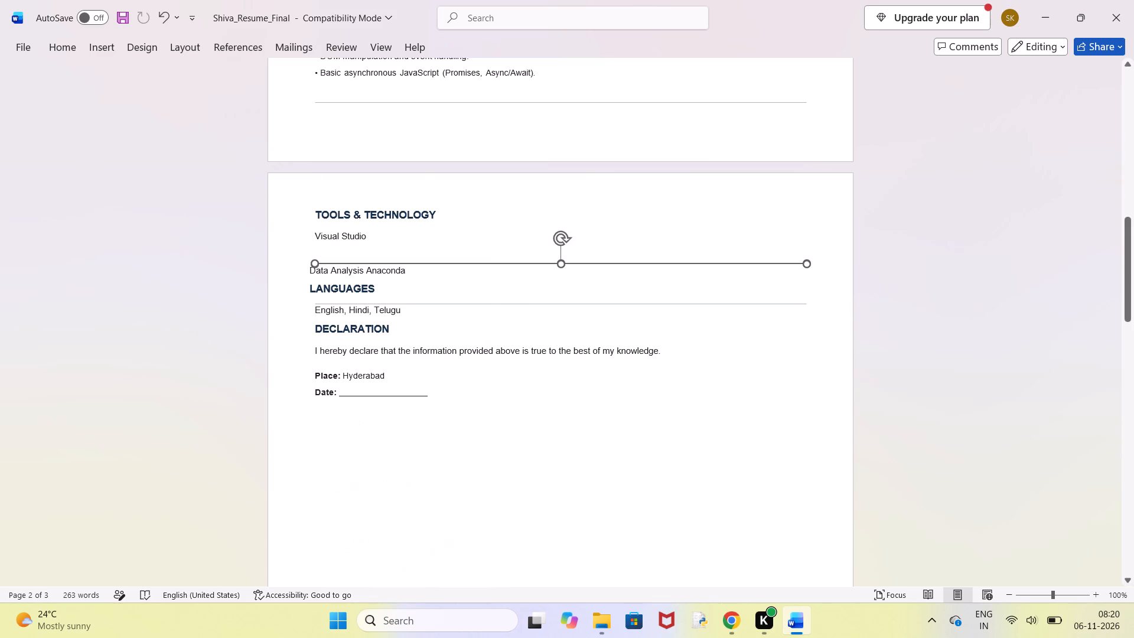
click(428, 263)
drag(313, 262, 314, 260)
drag(314, 260, 433, 284)
click(433, 284)
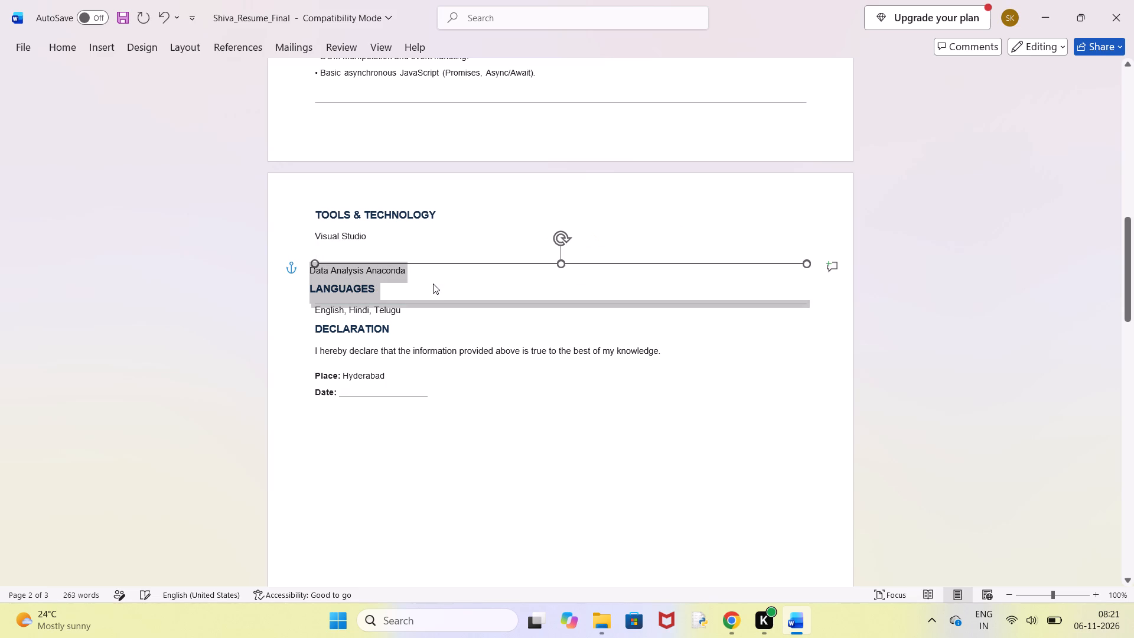
click(433, 284)
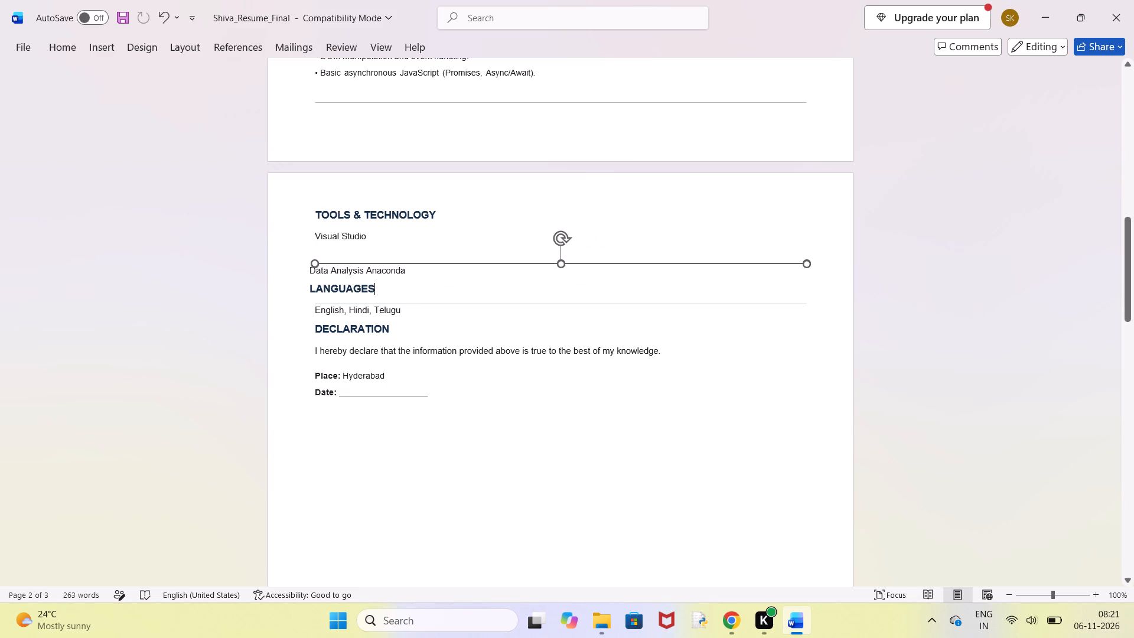
drag(562, 242, 555, 220)
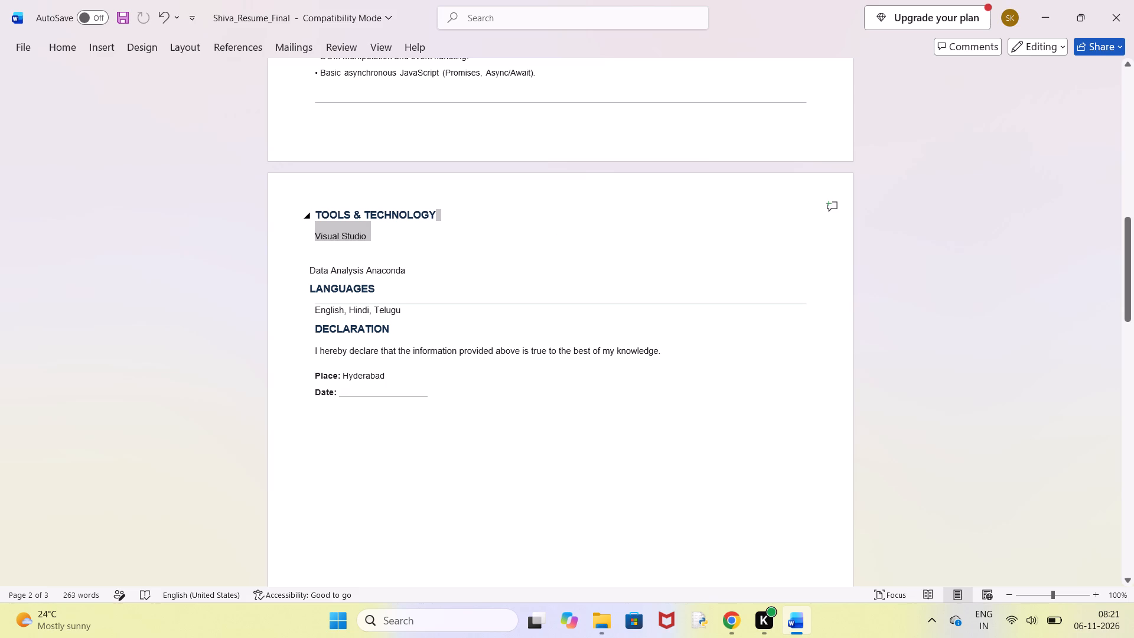
drag(555, 220, 555, 219)
click(537, 237)
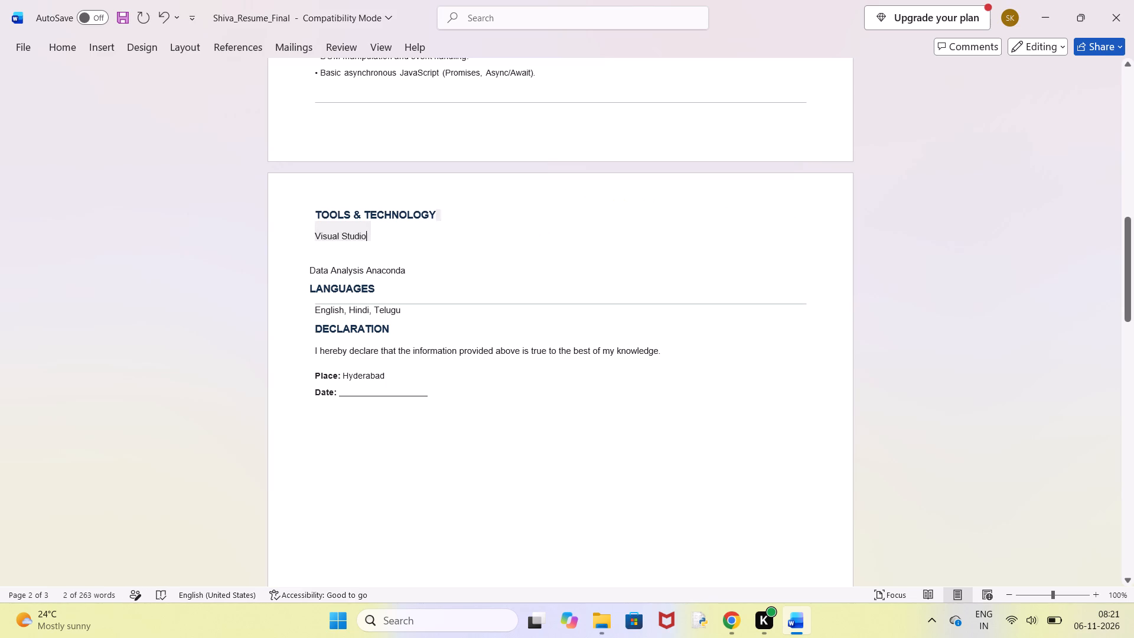
click(314, 253)
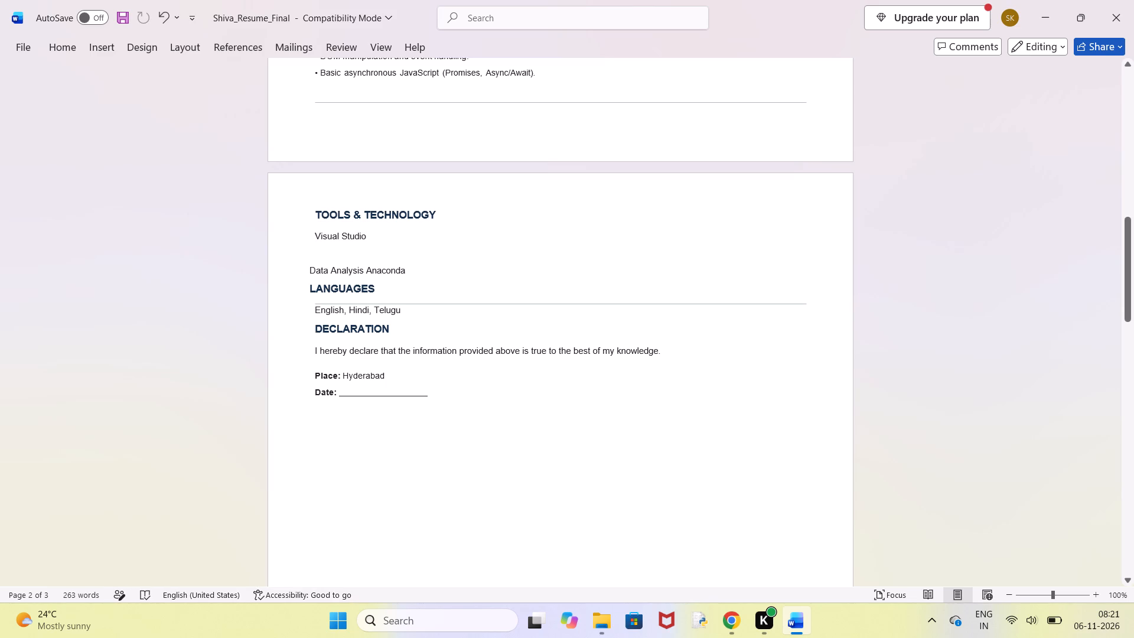
Remove the blank lines beneath Visual Studio so Data Analysis Anaconda follows directly below it.
key(BackSpace)
key(BackSpace)
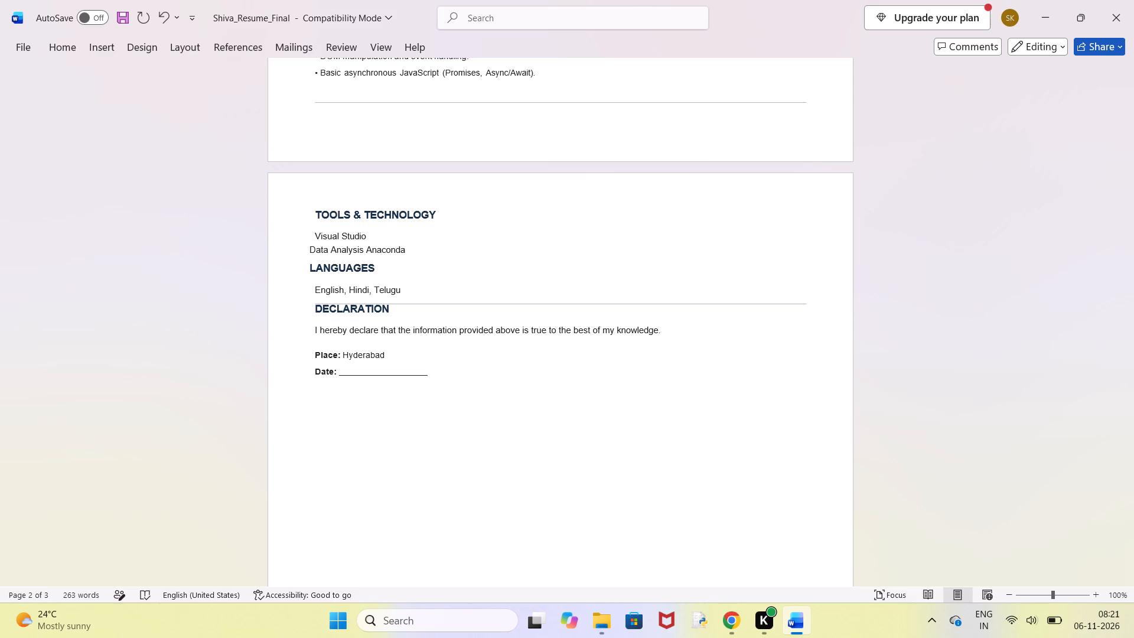
Remove the left indent of the Visual Studio line so it aligns with Data Analysis Anaconda.
key(Left)
key(Left)
key(Left)
key(Left)
key(Left)
key(Left)
key(Left)
key(Left)
key(Left)
key(Left)
key(Left)
key(Left)
key(Left)
key(BackSpace)
Remove the left indent of the Tools & Technology heading so it aligns with the lines beneath it.
click(418, 248)
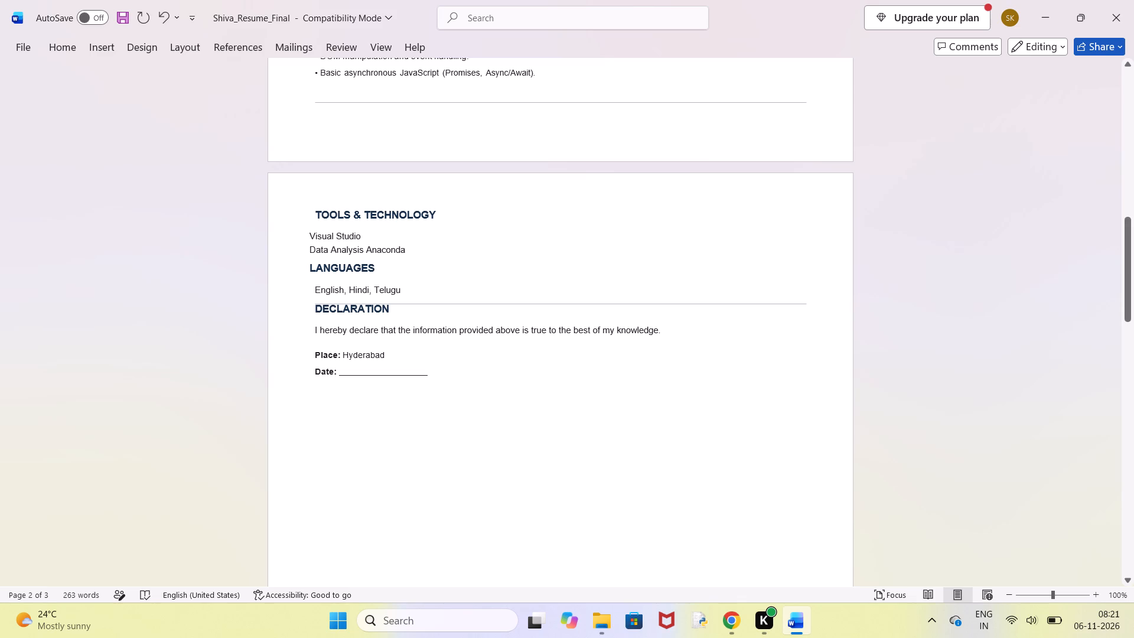
click(314, 216)
key(BackSpace)
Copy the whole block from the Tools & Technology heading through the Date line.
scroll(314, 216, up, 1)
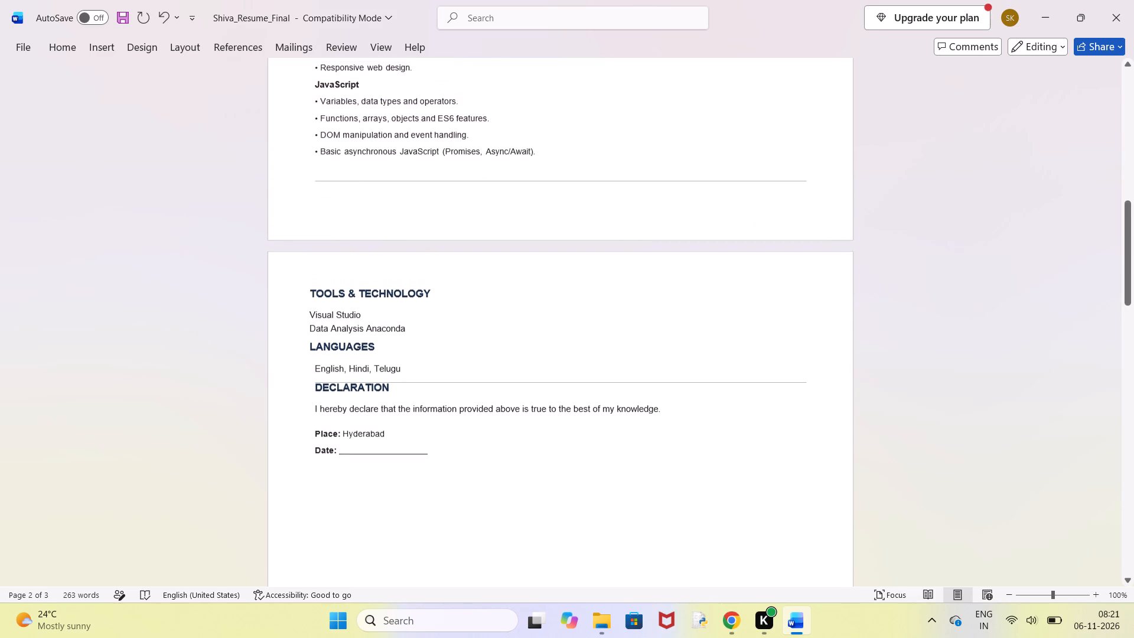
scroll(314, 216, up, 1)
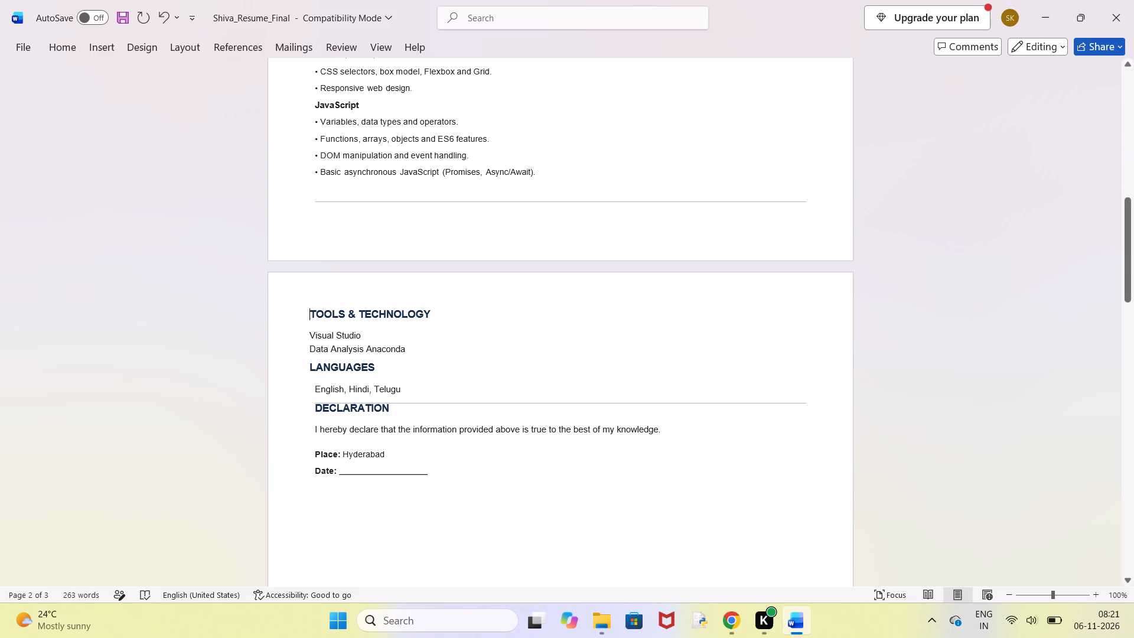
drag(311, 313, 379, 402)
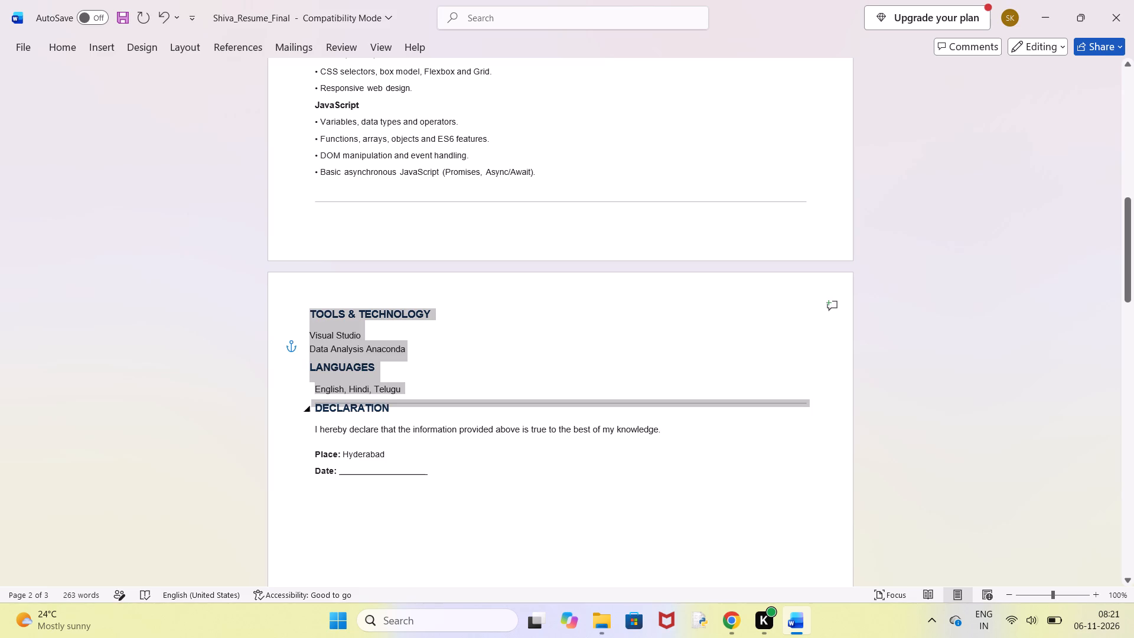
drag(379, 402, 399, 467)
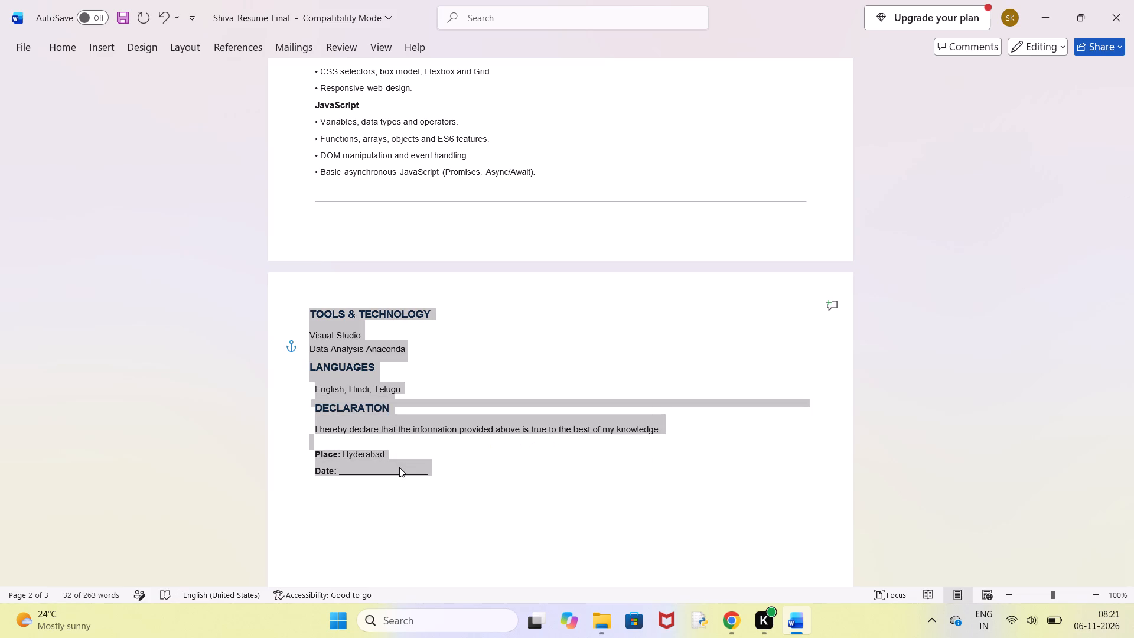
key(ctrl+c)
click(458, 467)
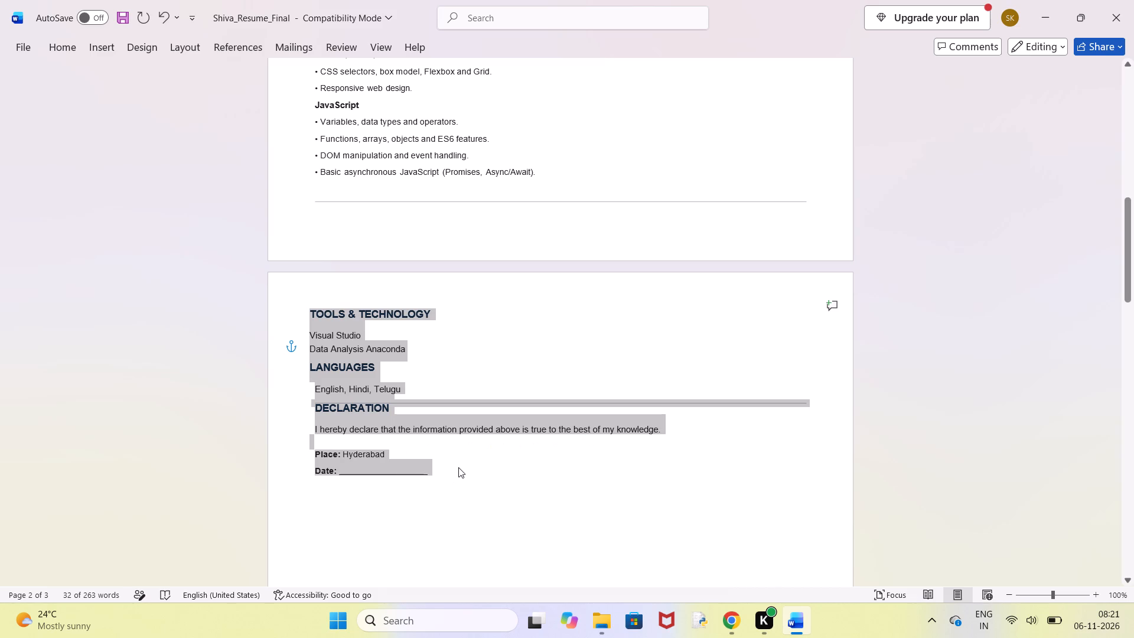
Nudge the separator line up into the space between the languages line and the Declaration heading, and copy it.
click(428, 404)
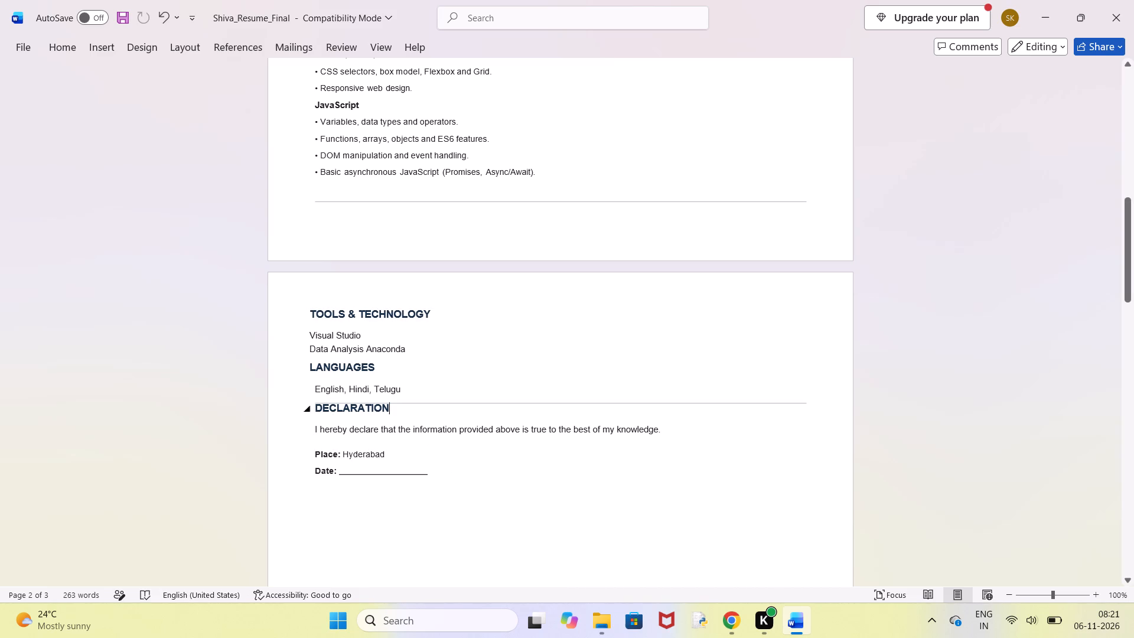
click(473, 403)
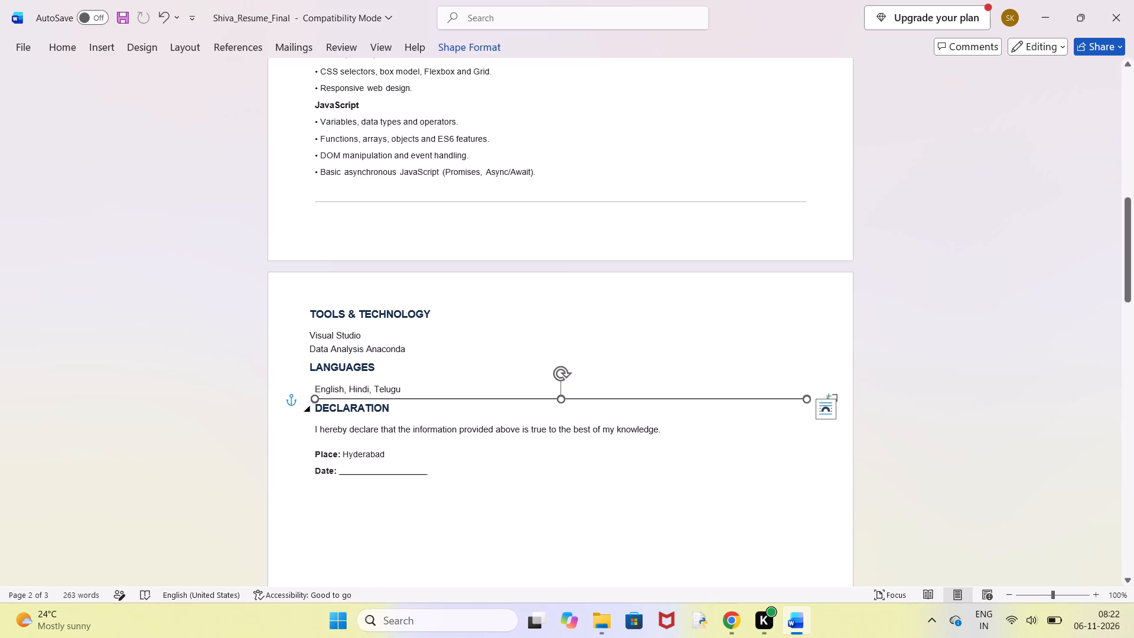
key(ctrl+c)
click(410, 376)
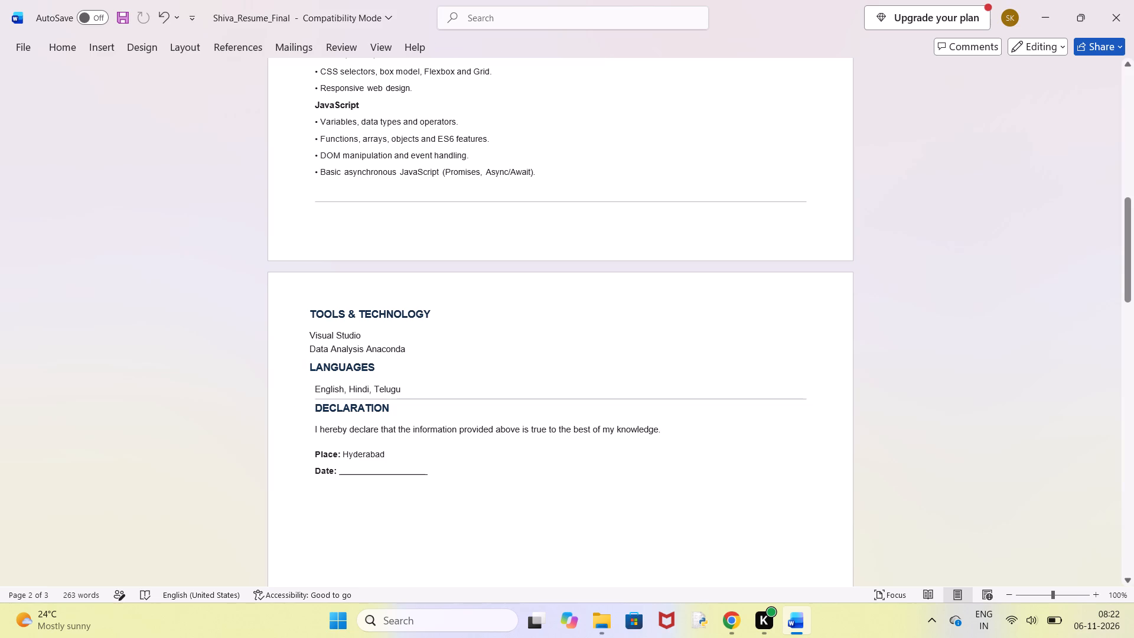
Split the languages line into separate lines for English, Hindi and Telugu, removing the commas.
click(347, 390)
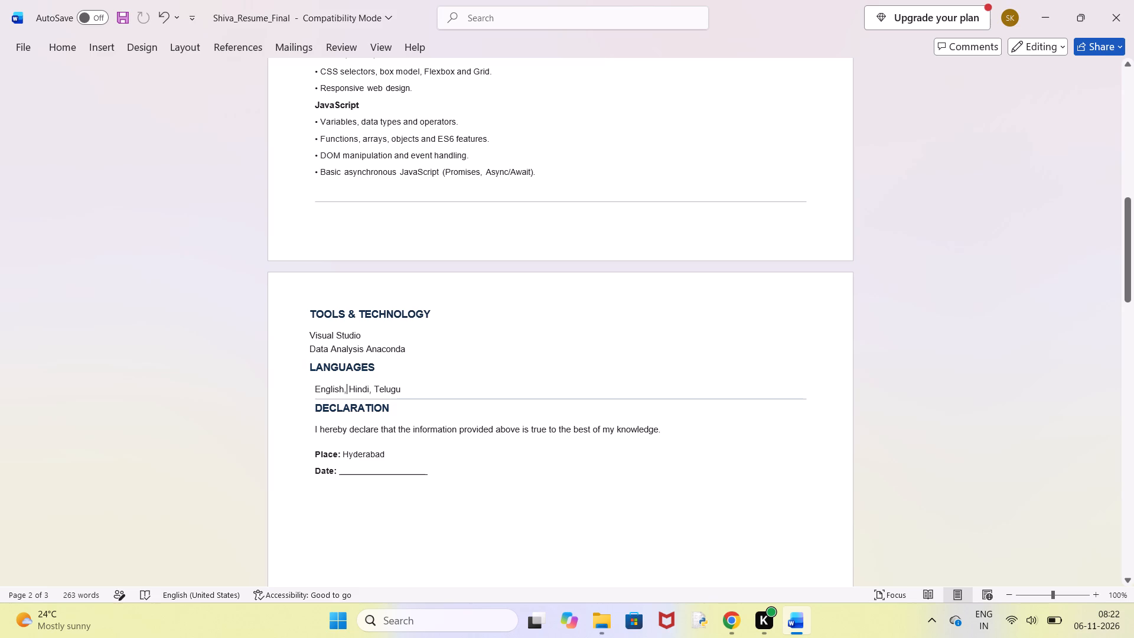
key(BackSpace)
key(Return)
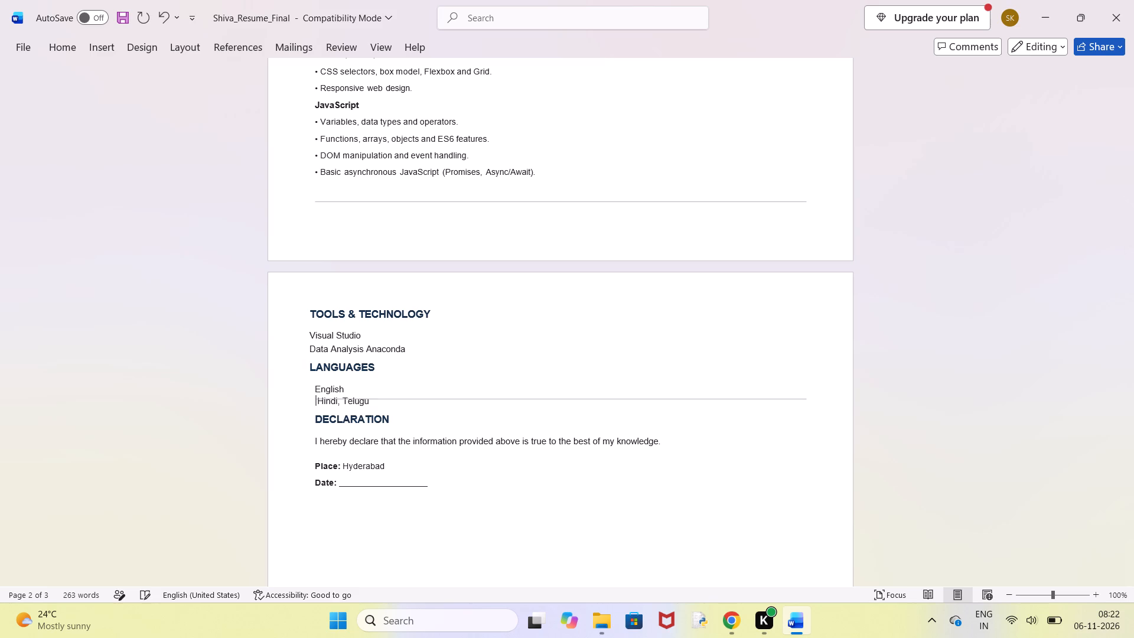
key(Right)
key(Right)
key(Right)
key(Right)
key(Right)
key(Right)
key(Right)
key(BackSpace)
key(Return)
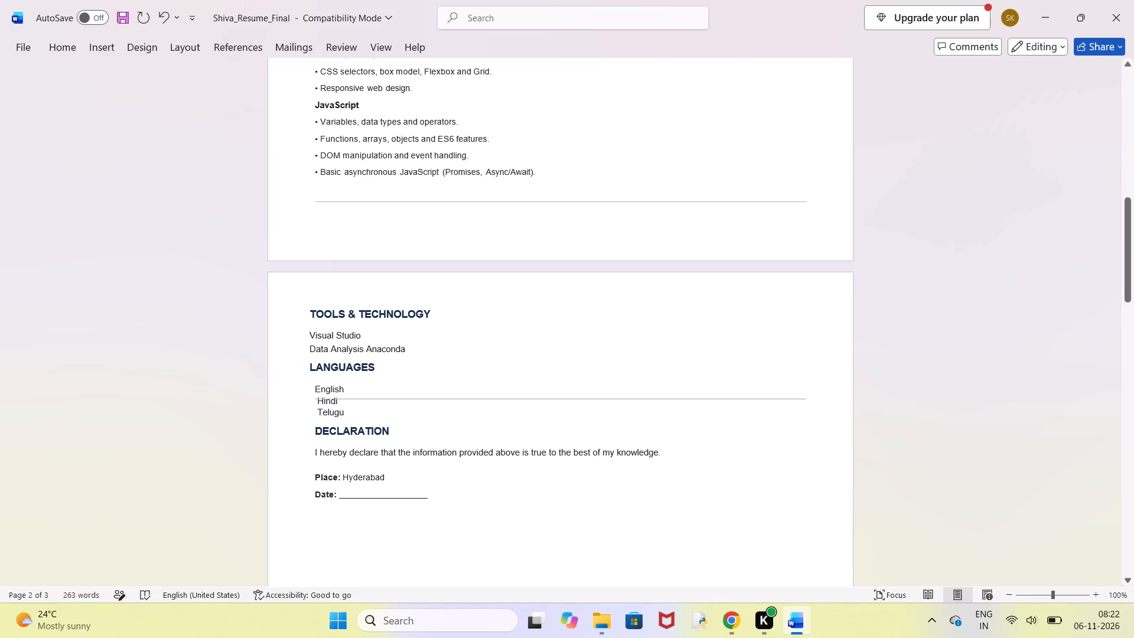
Move the separator line below Telugu, adding a blank line above the Declaration heading so the line sits midway in the gap.
click(374, 398)
drag(468, 399, 474, 428)
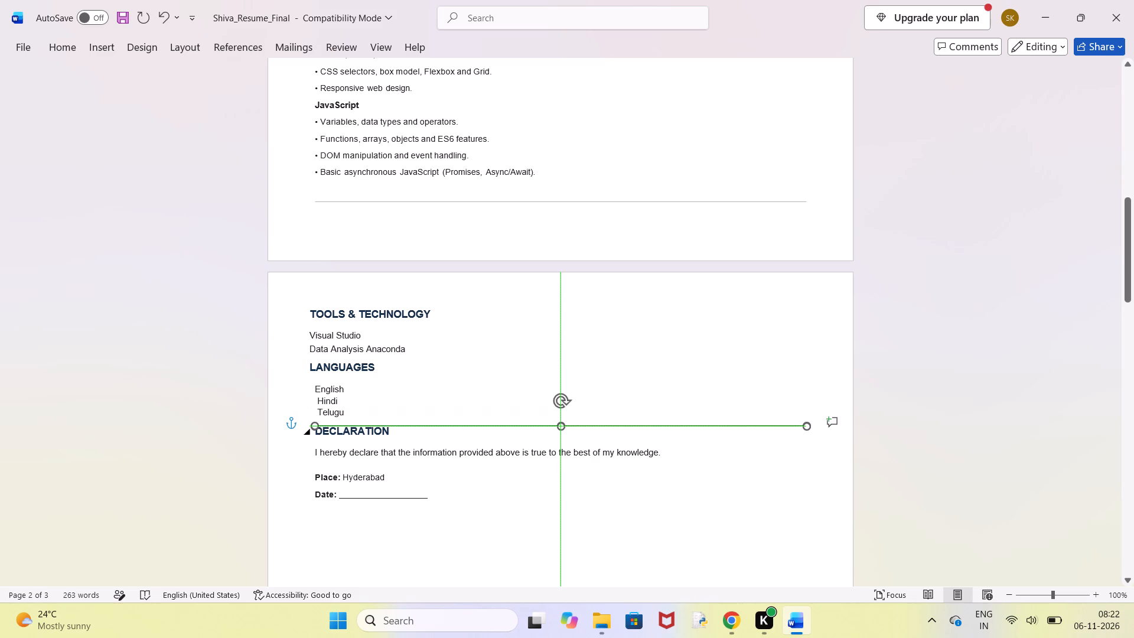
drag(474, 428, 475, 421)
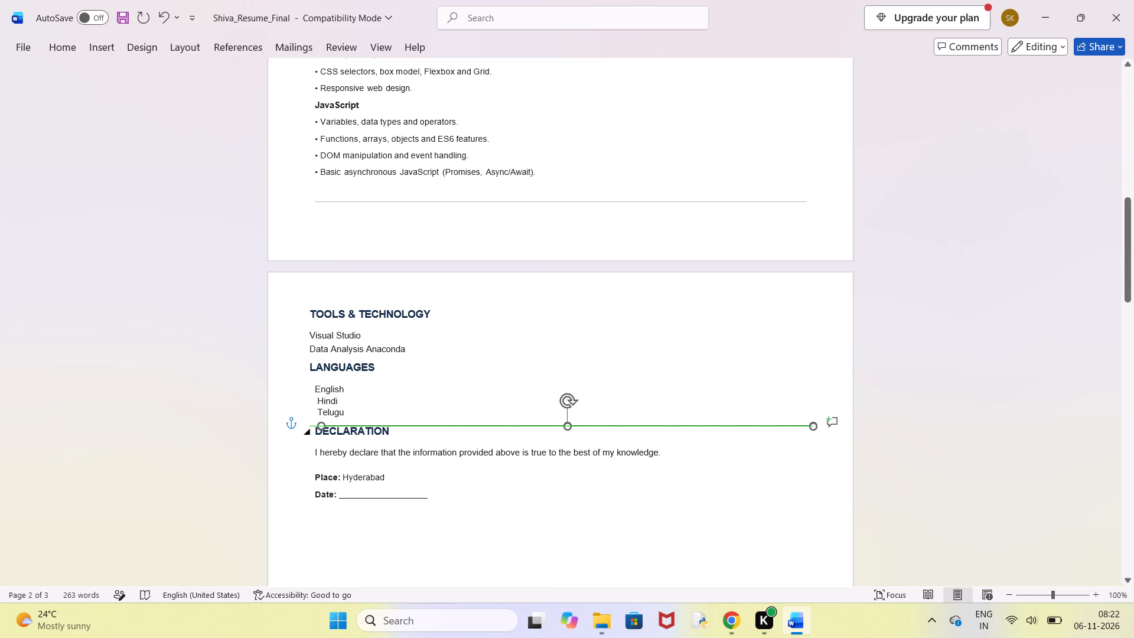
drag(475, 421, 475, 417)
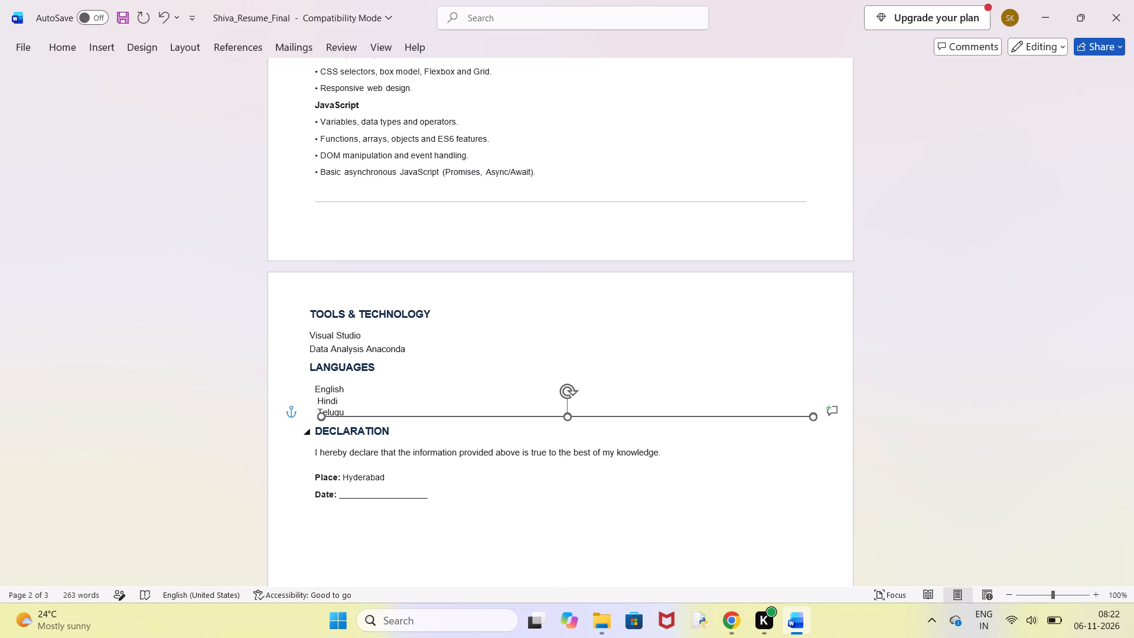
drag(475, 417, 475, 419)
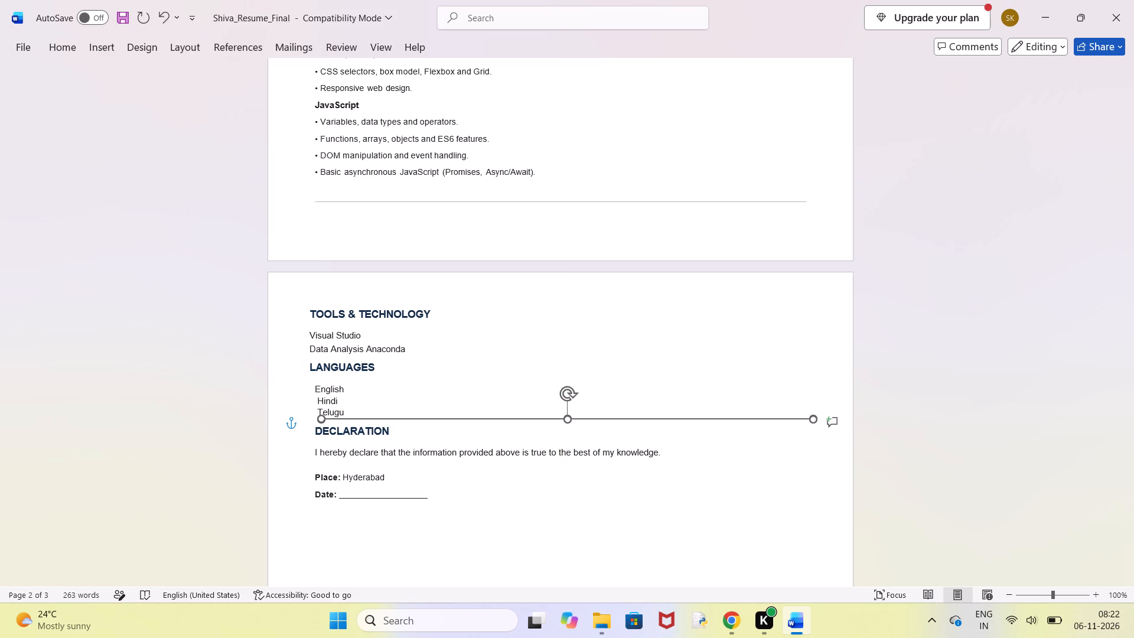
drag(475, 419, 475, 421)
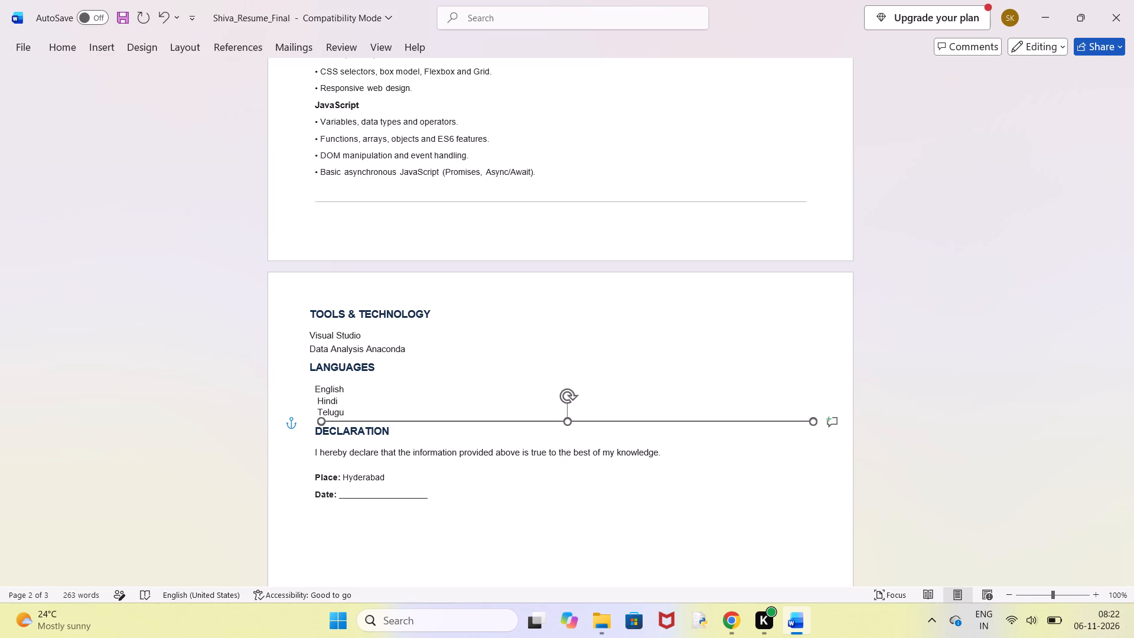
drag(475, 421, 475, 422)
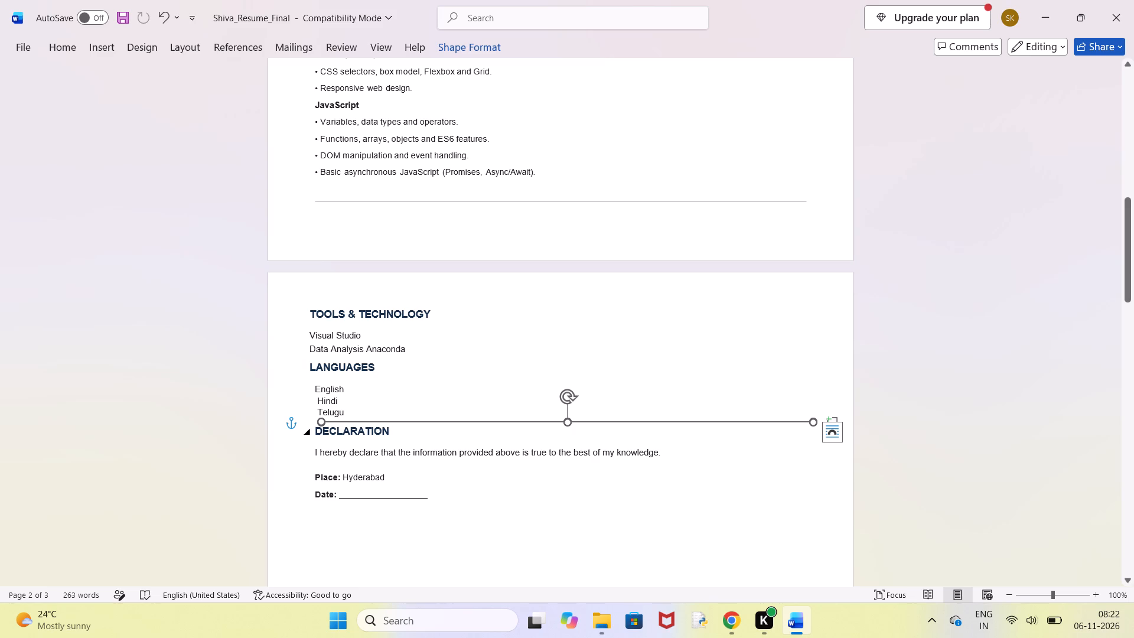
click(314, 432)
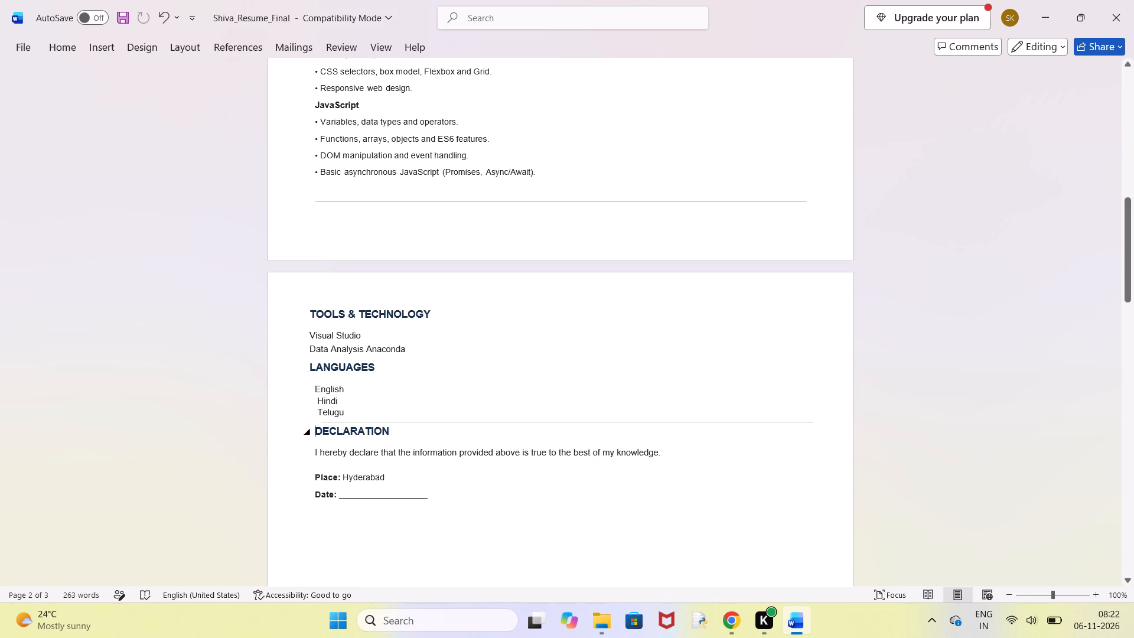
key(Return)
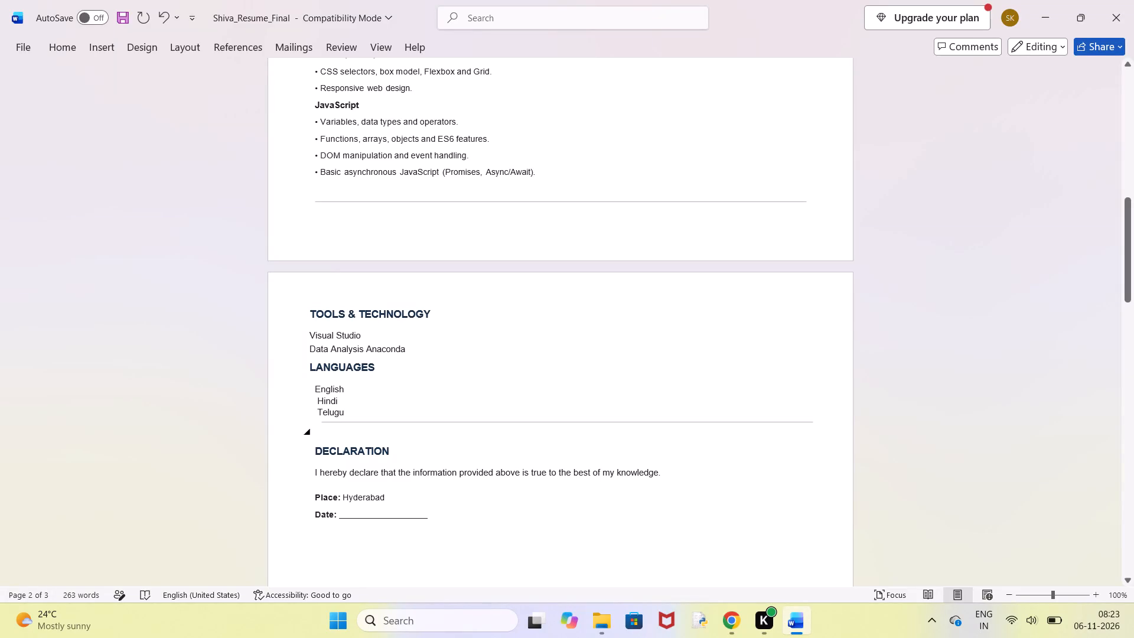
drag(415, 422, 413, 432)
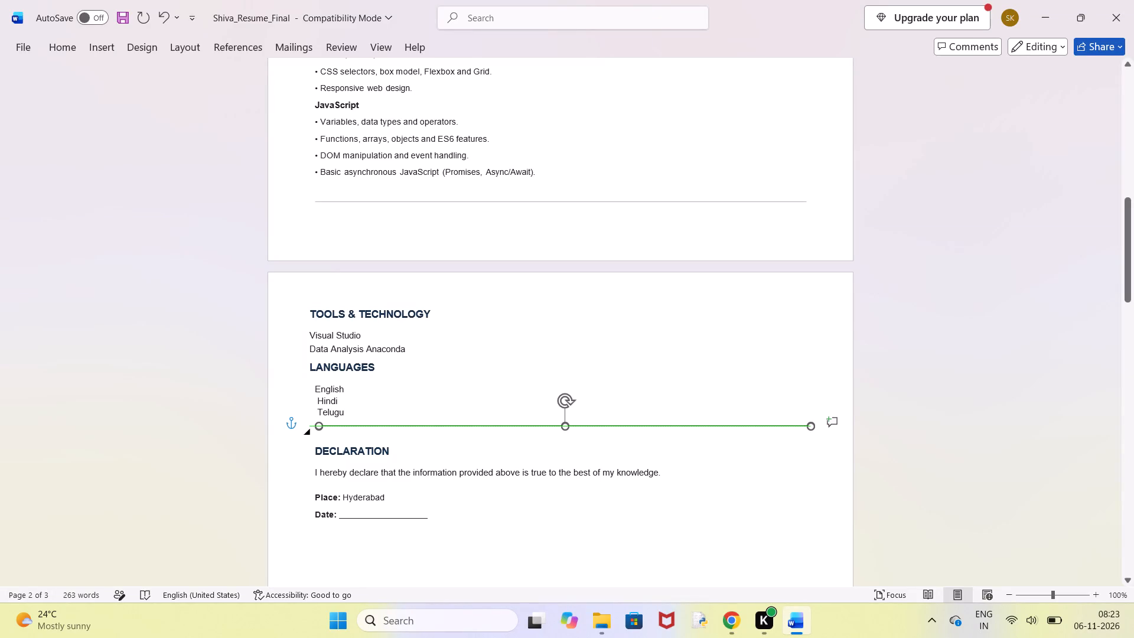
drag(413, 432, 415, 445)
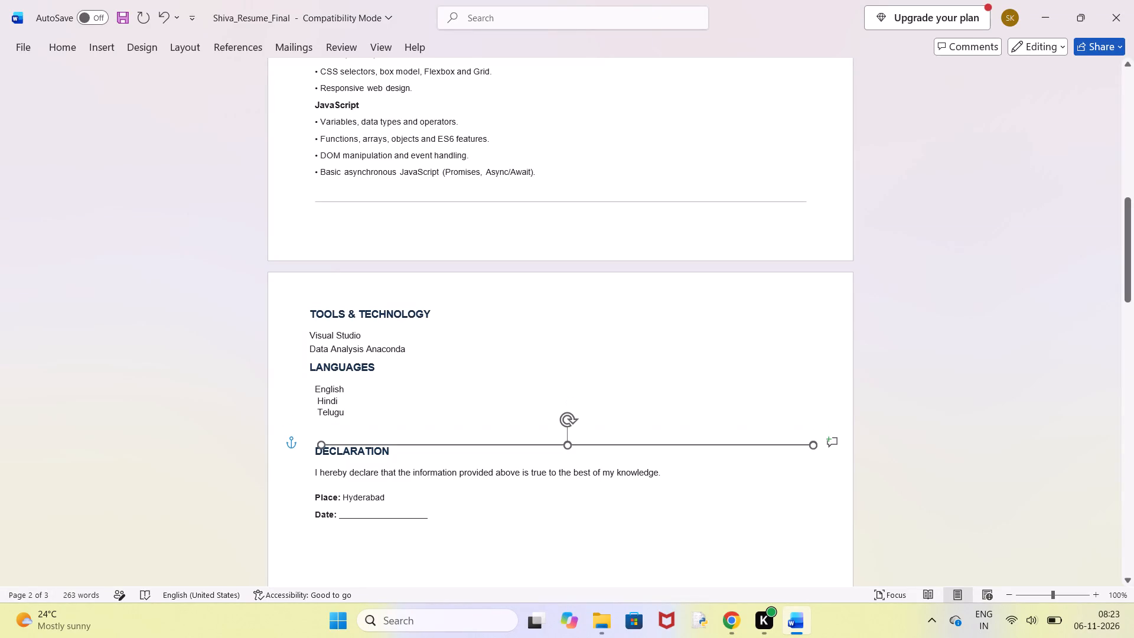
drag(415, 445, 408, 432)
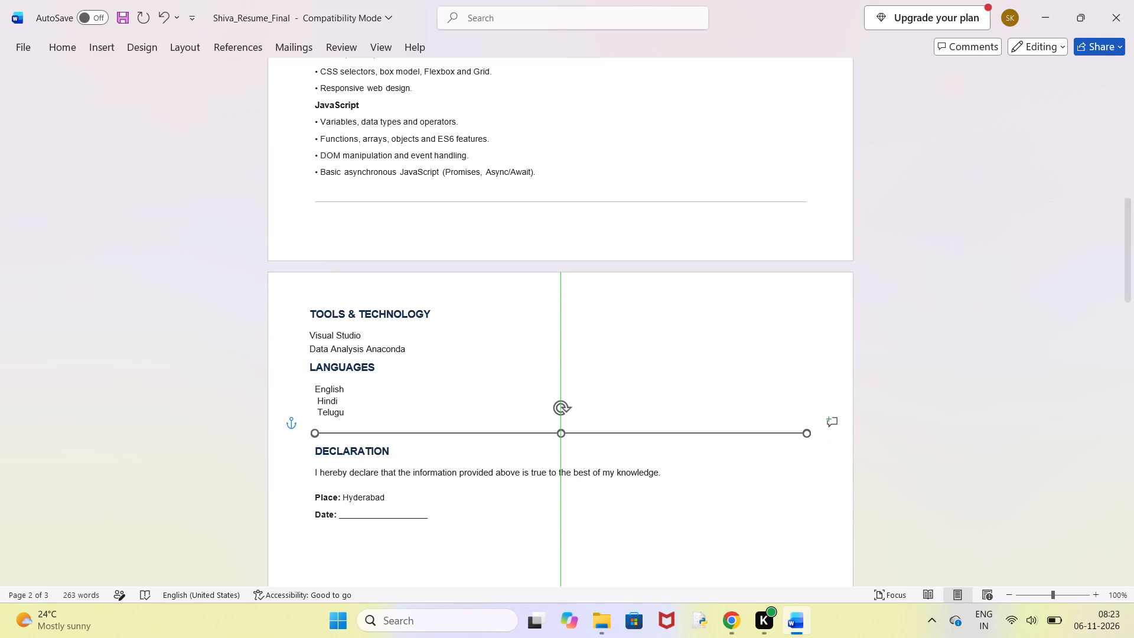
drag(408, 432, 408, 432)
click(440, 415)
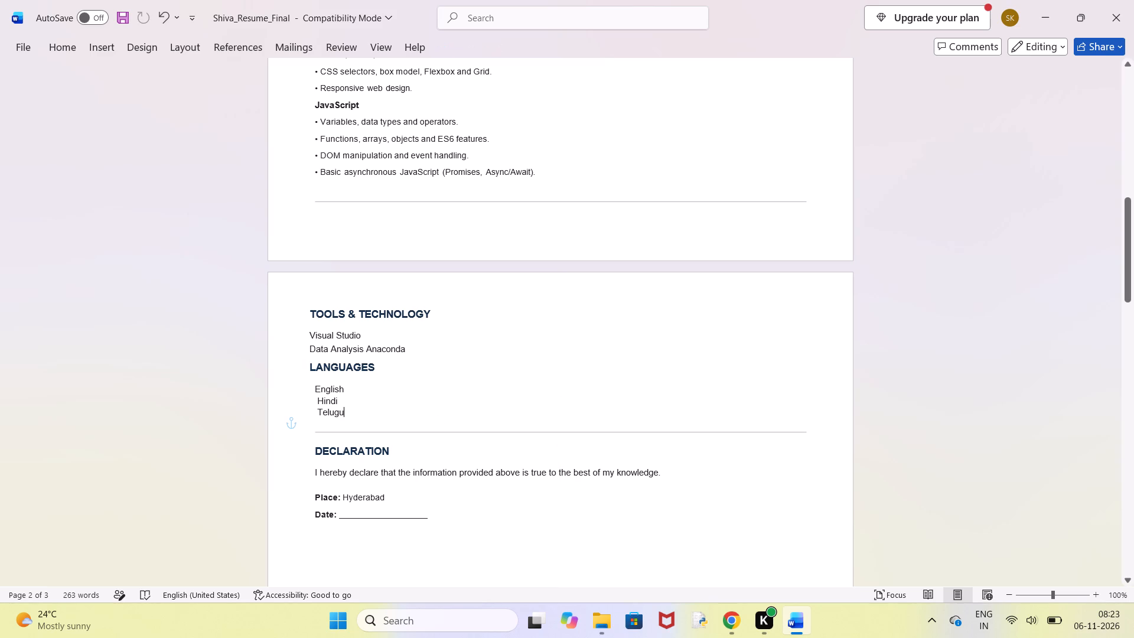
Align Hindi and Telugu with English in the Languages section by removing their extra leading spaces.
click(316, 402)
key(BackSpace)
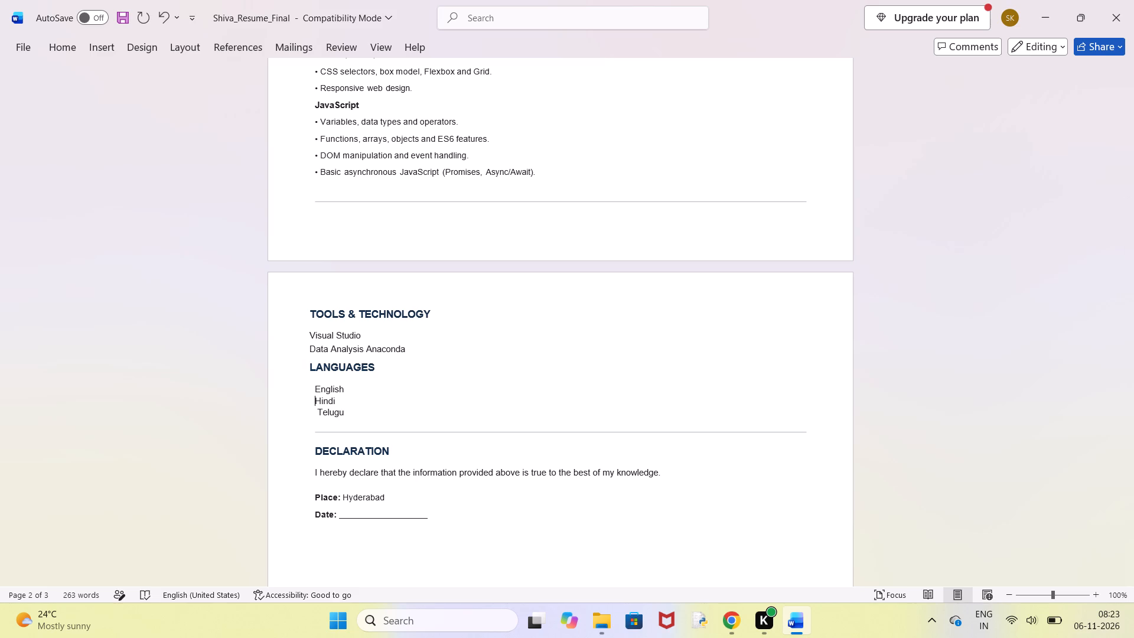
key(Down)
key(BackSpace)
key(space)
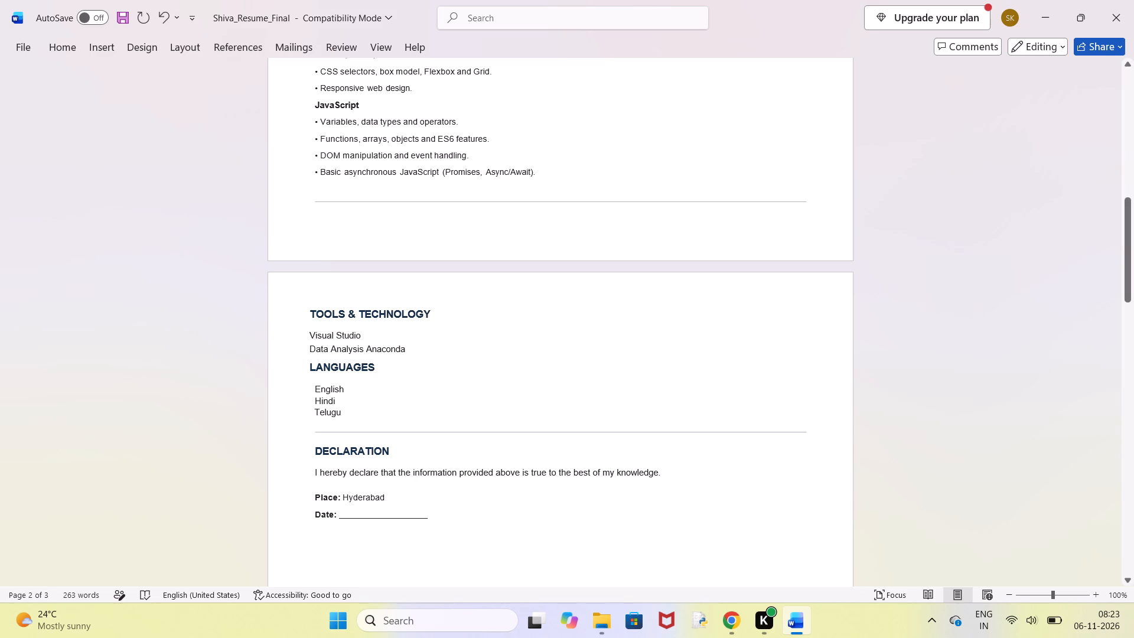
Review the resume from the header through the Technical Skills, Tools & Technology, Languages and Declaration sections.
scroll(396, 367, up, 4)
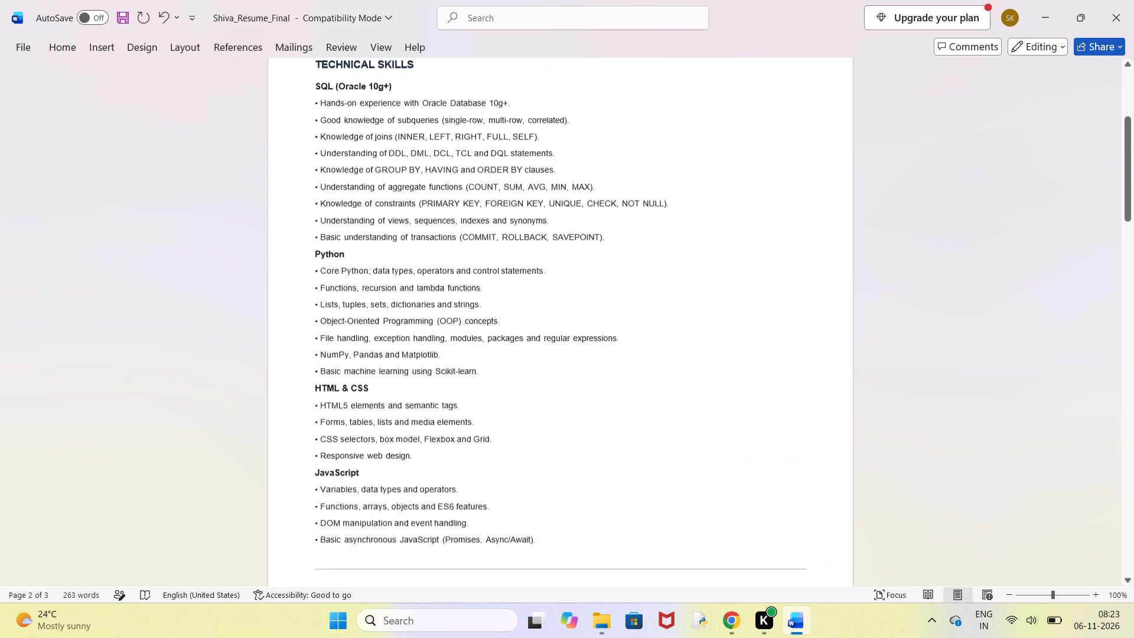
scroll(396, 367, up, 1)
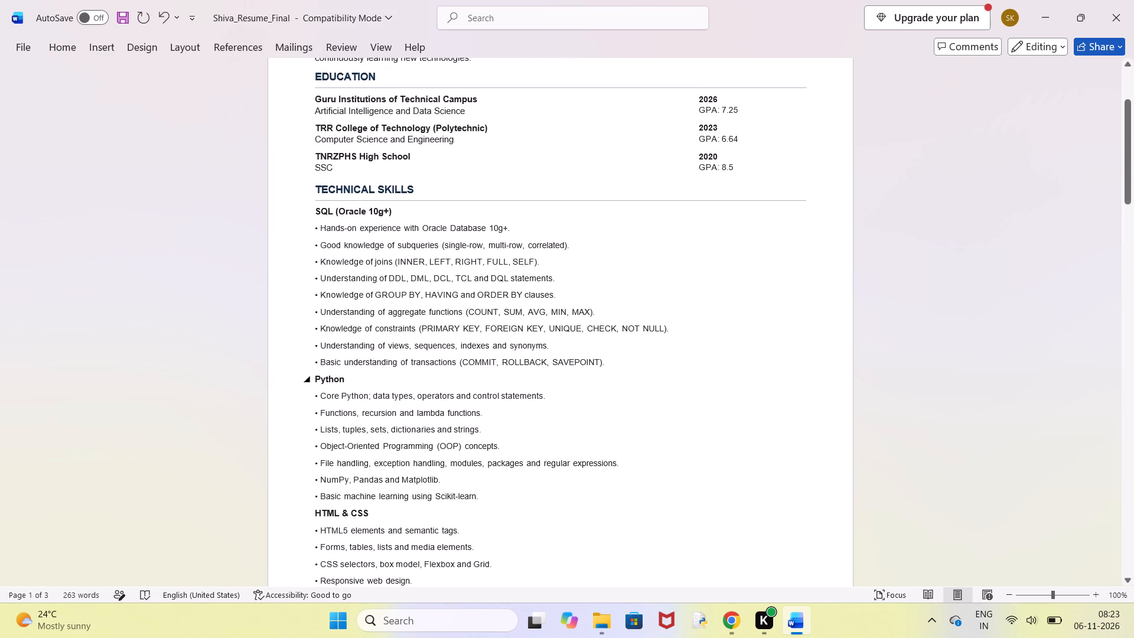
scroll(396, 367, up, 2)
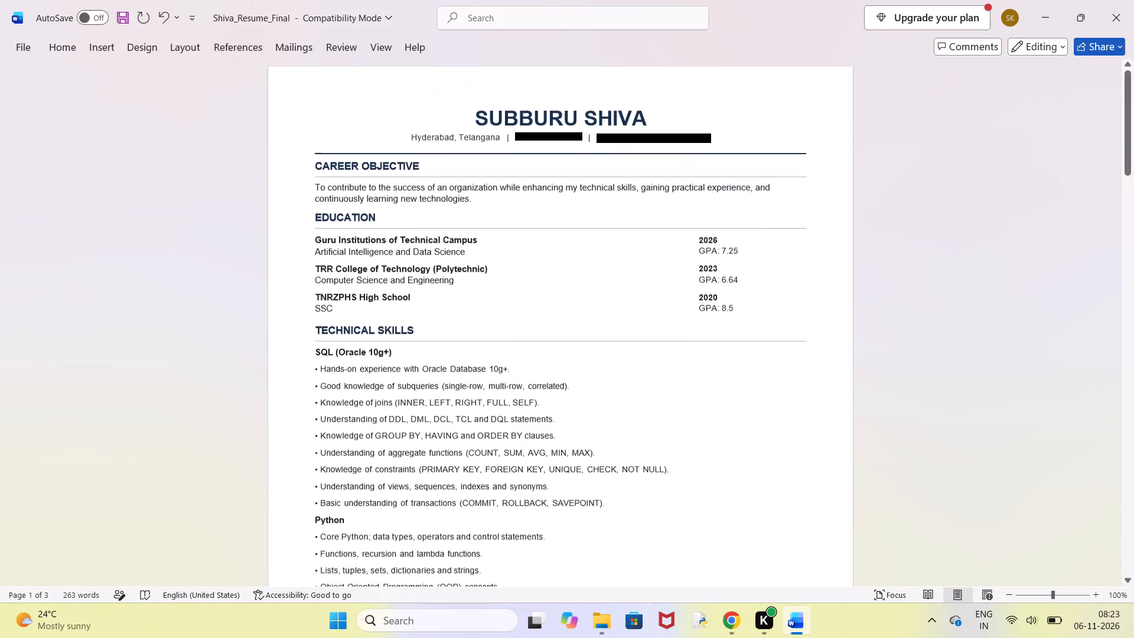
scroll(396, 367, down, 2)
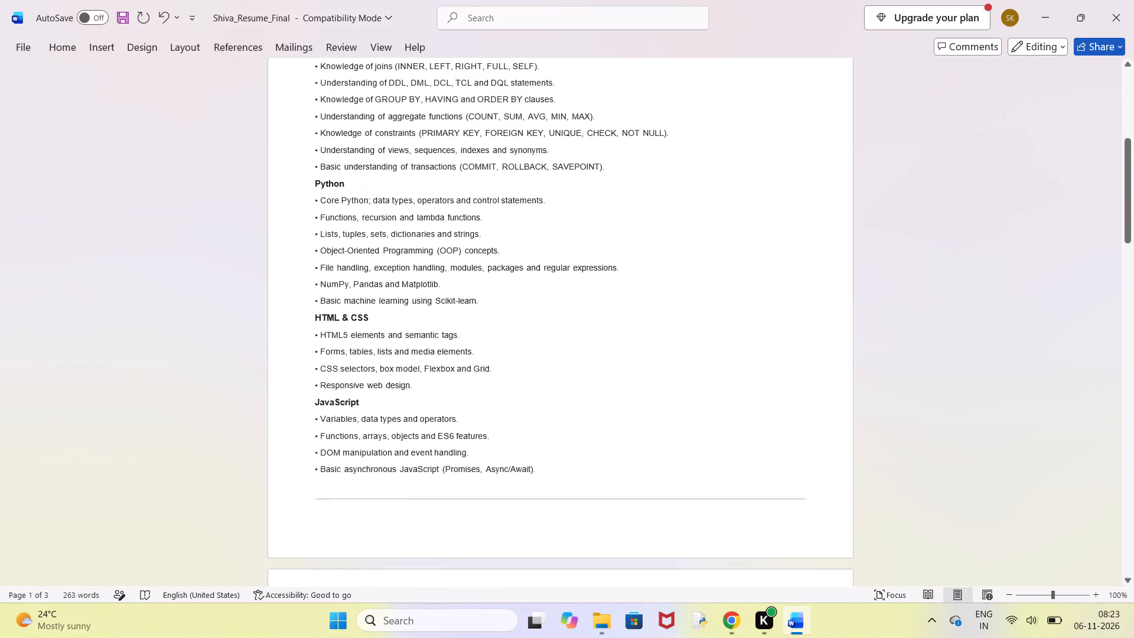
scroll(396, 367, down, 2)
scroll(396, 367, up, 1)
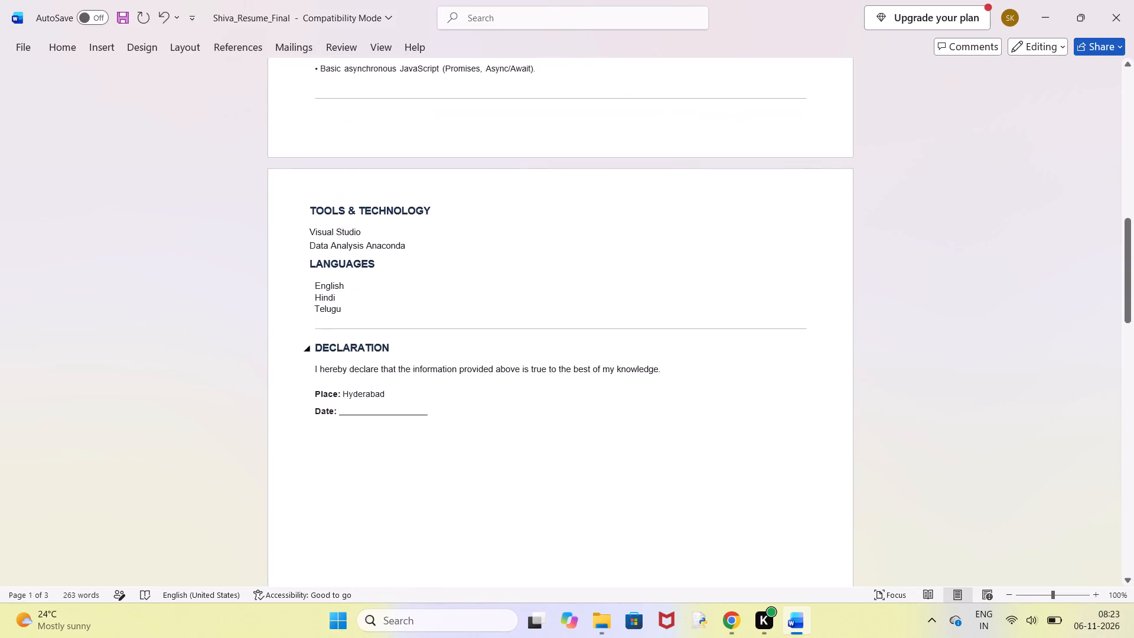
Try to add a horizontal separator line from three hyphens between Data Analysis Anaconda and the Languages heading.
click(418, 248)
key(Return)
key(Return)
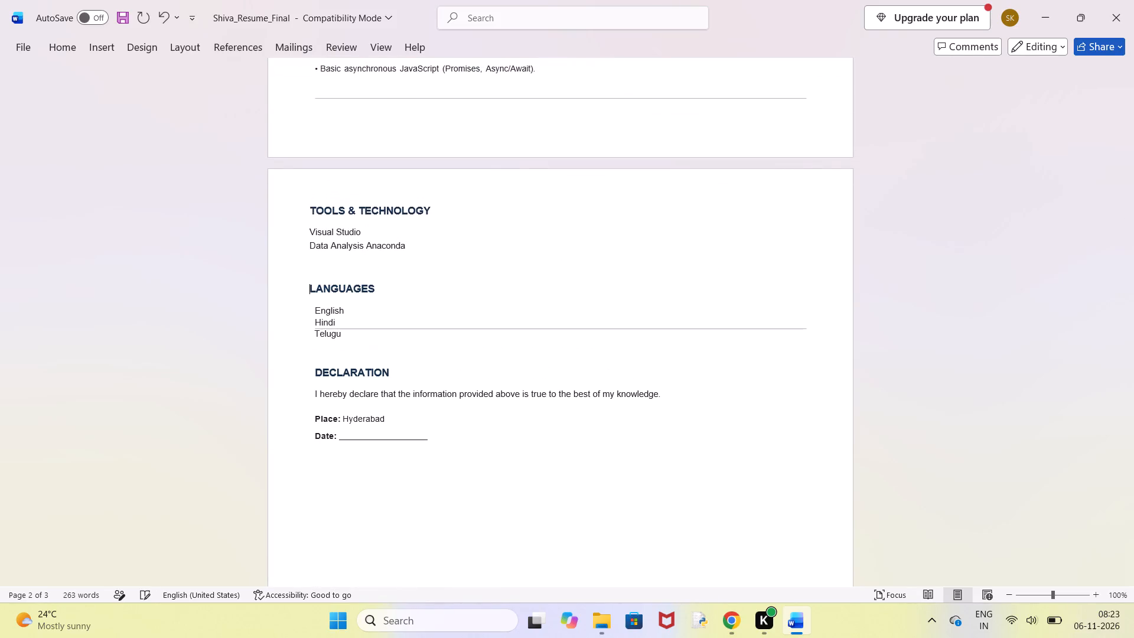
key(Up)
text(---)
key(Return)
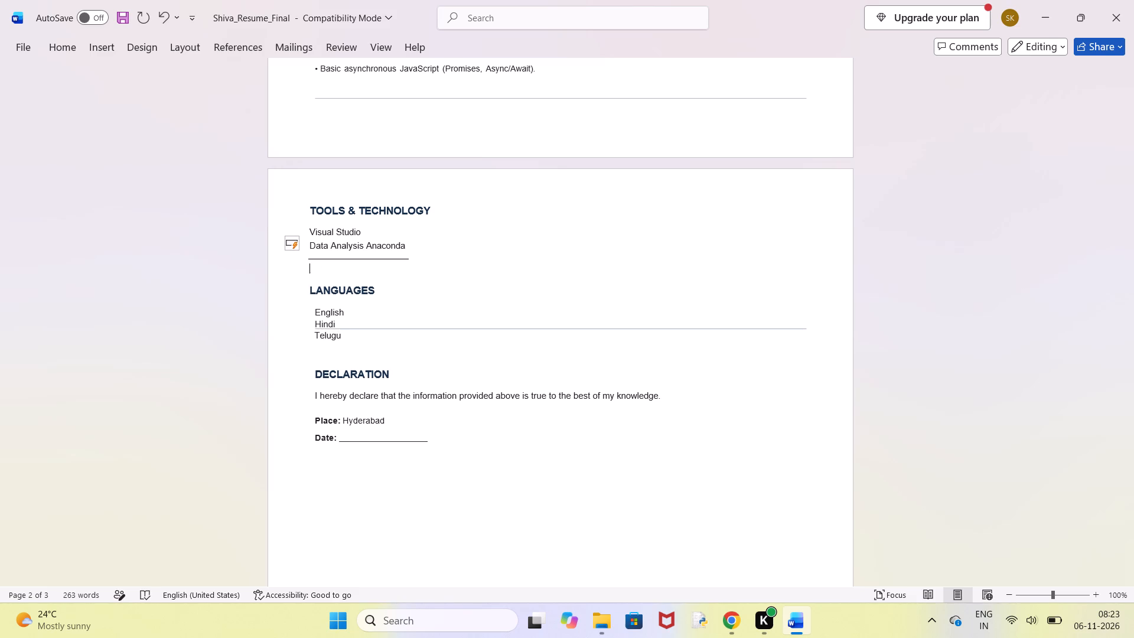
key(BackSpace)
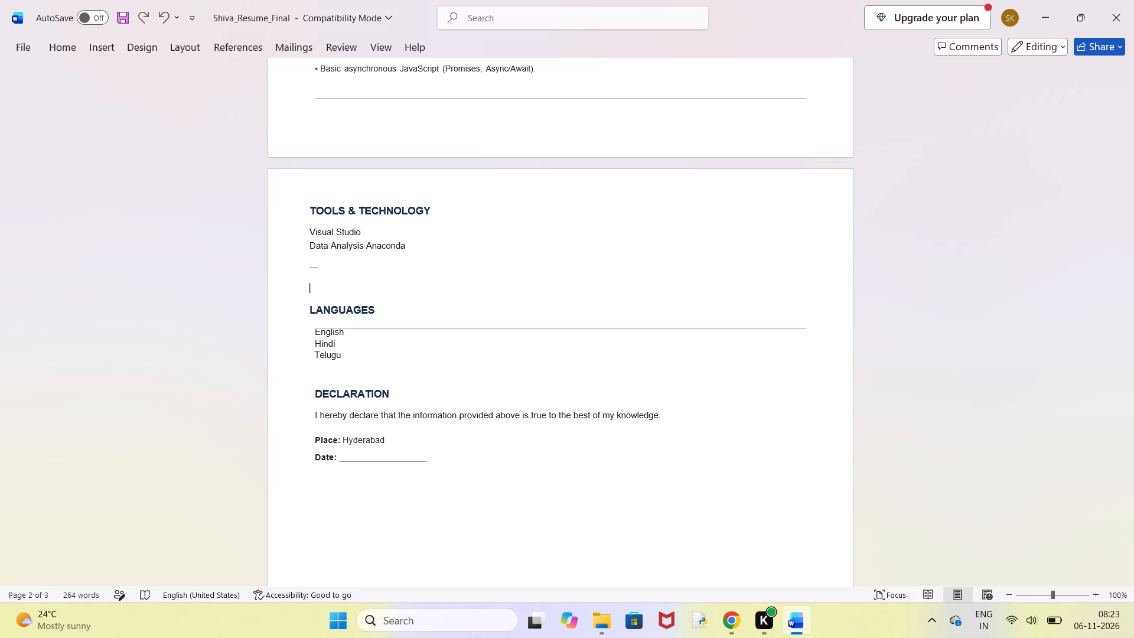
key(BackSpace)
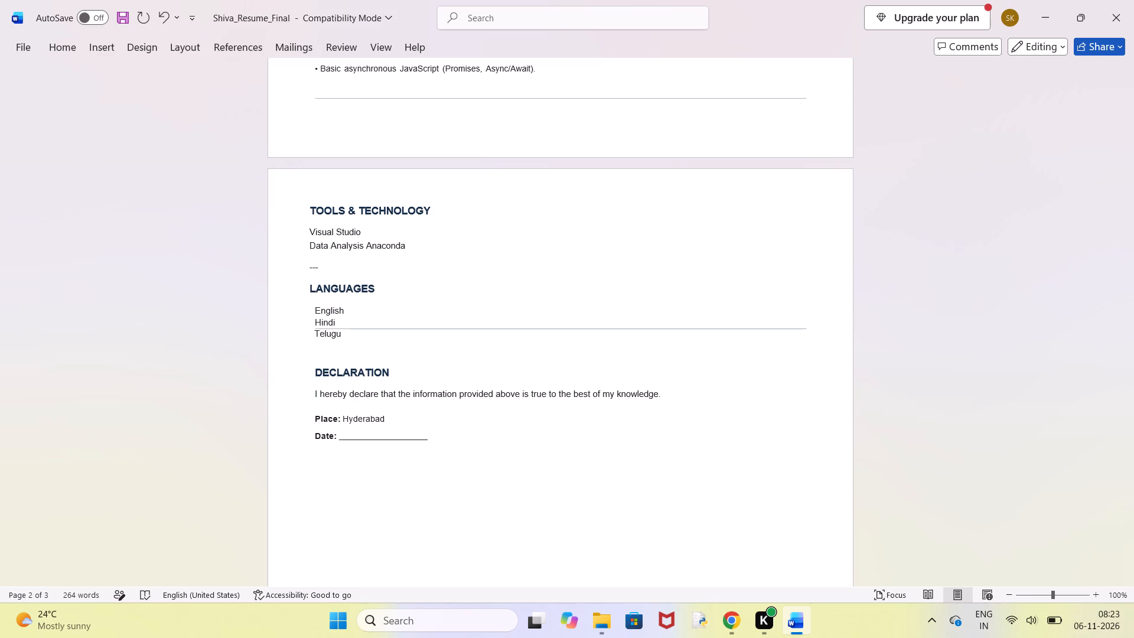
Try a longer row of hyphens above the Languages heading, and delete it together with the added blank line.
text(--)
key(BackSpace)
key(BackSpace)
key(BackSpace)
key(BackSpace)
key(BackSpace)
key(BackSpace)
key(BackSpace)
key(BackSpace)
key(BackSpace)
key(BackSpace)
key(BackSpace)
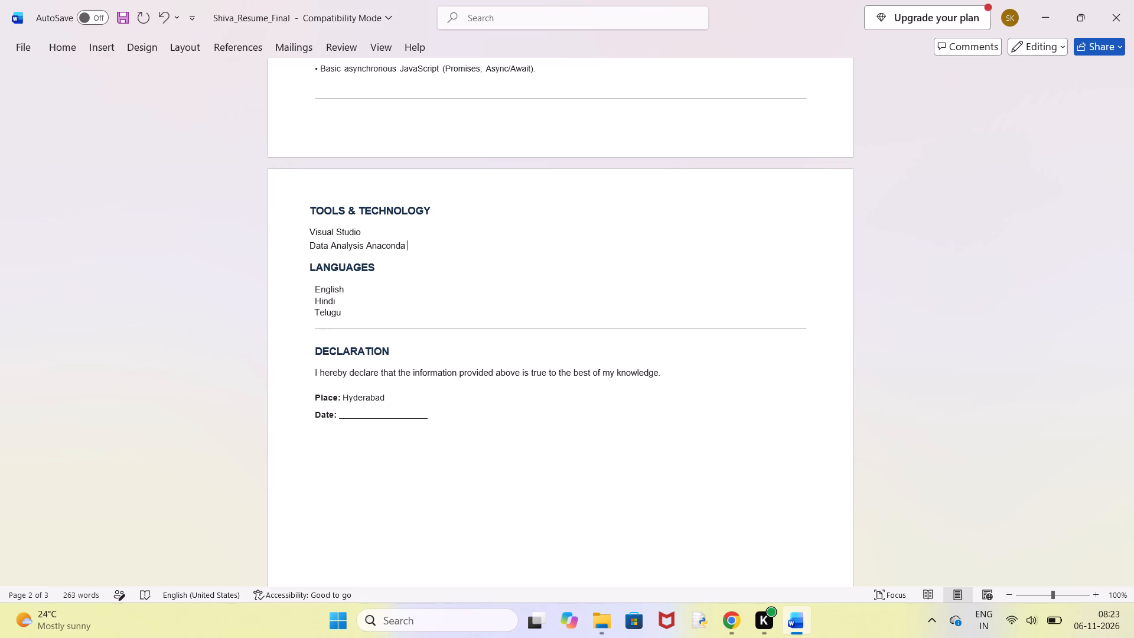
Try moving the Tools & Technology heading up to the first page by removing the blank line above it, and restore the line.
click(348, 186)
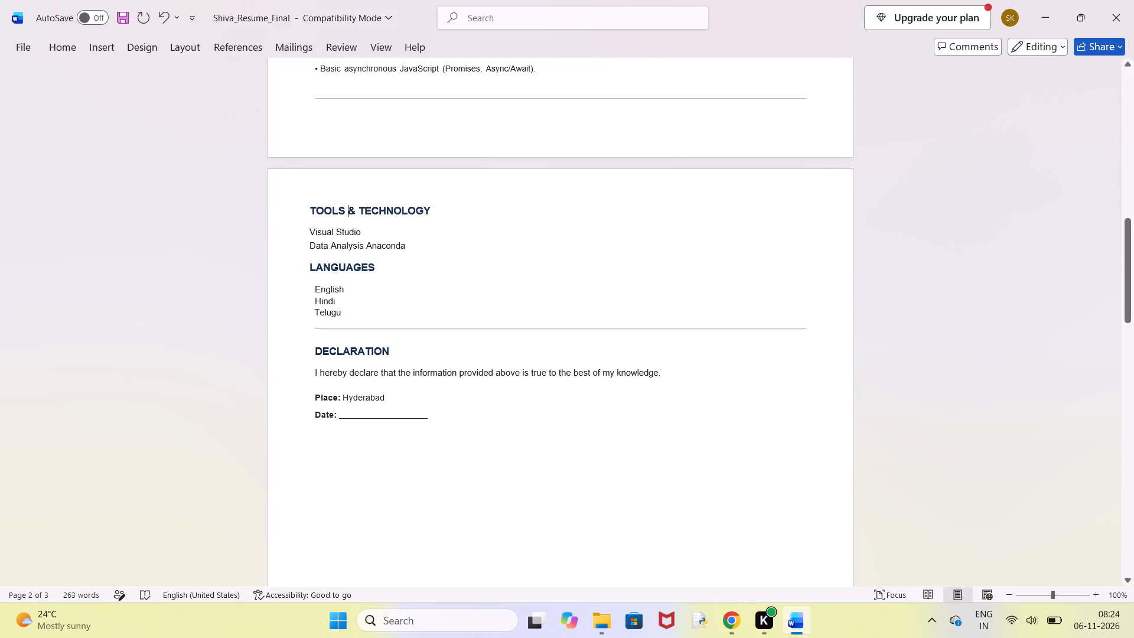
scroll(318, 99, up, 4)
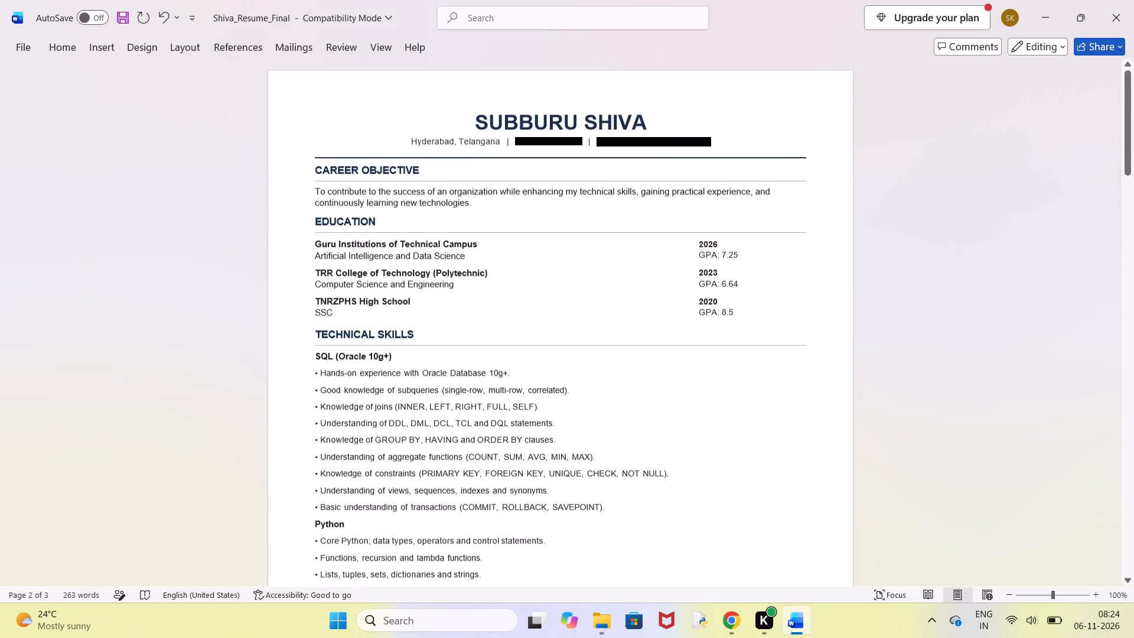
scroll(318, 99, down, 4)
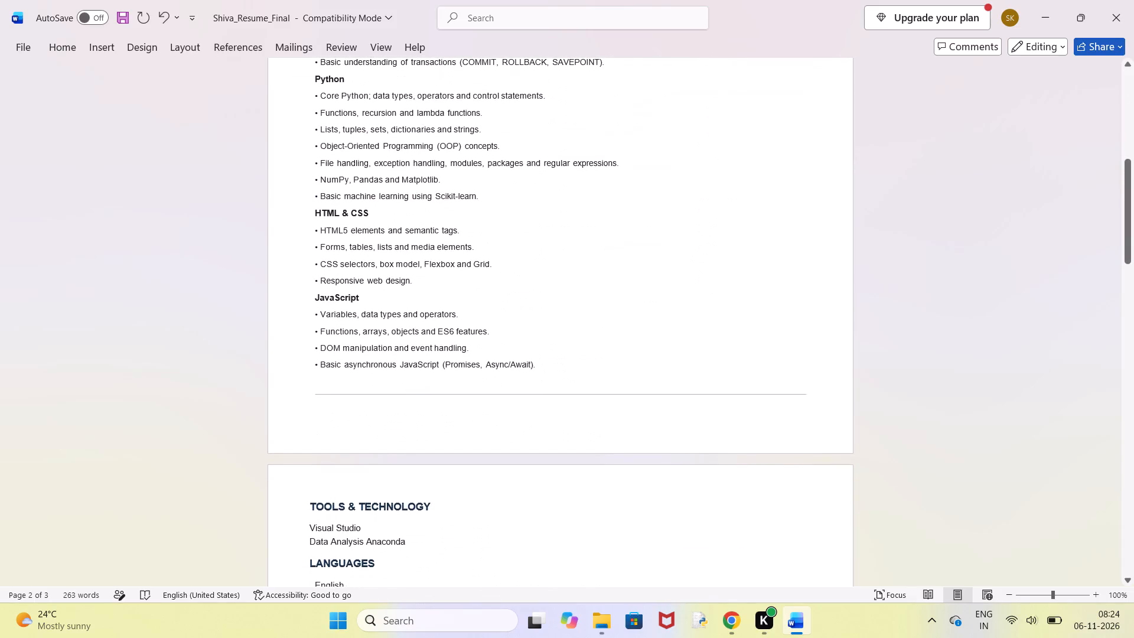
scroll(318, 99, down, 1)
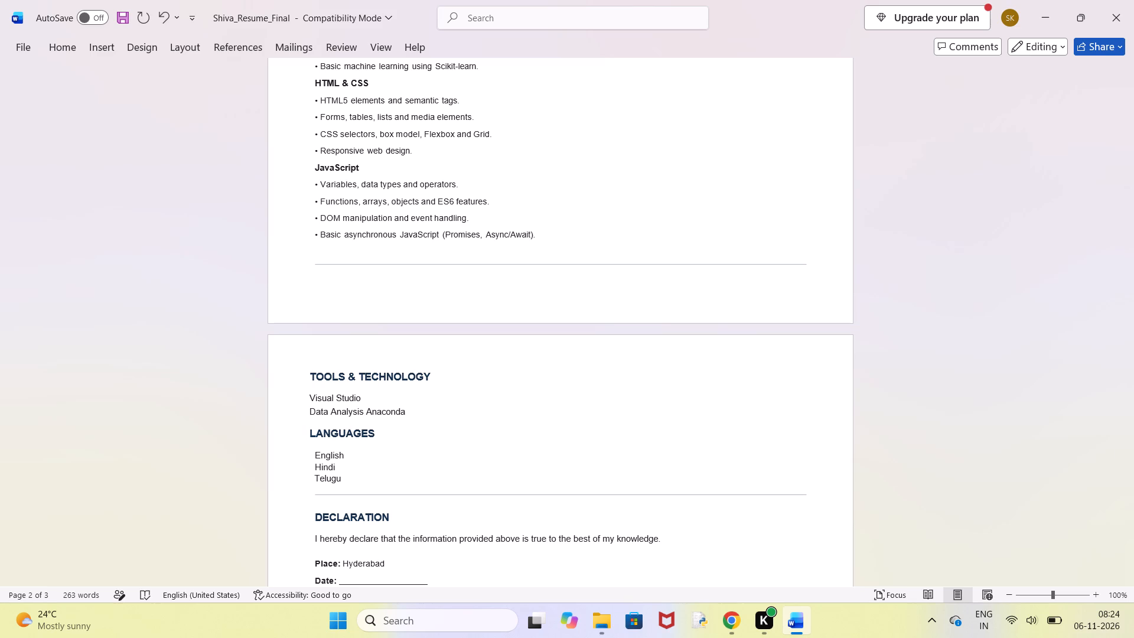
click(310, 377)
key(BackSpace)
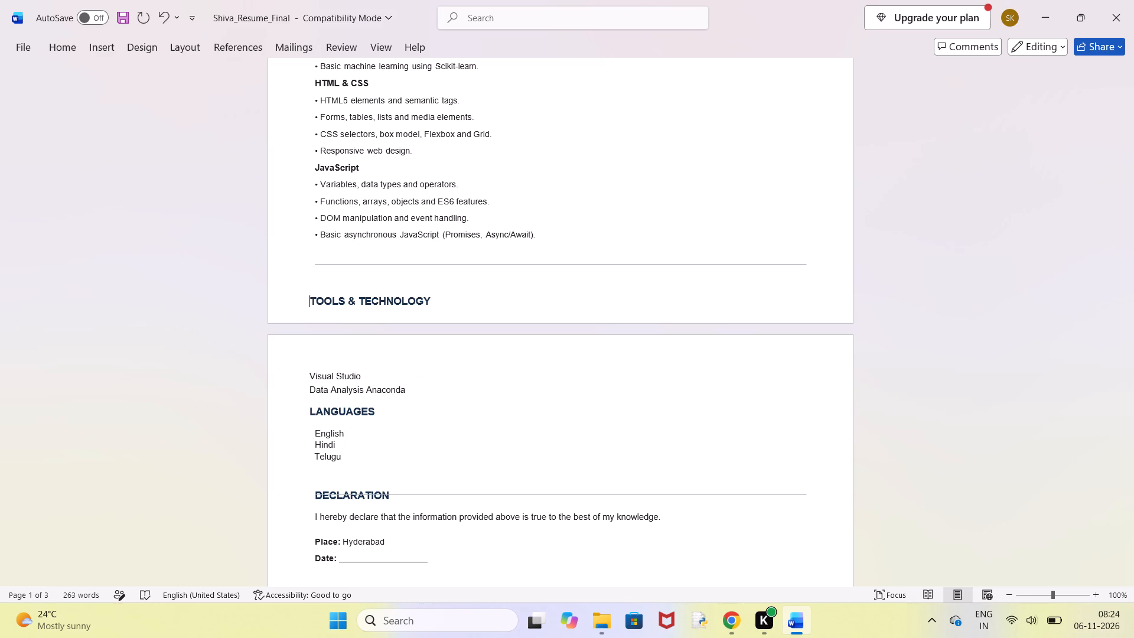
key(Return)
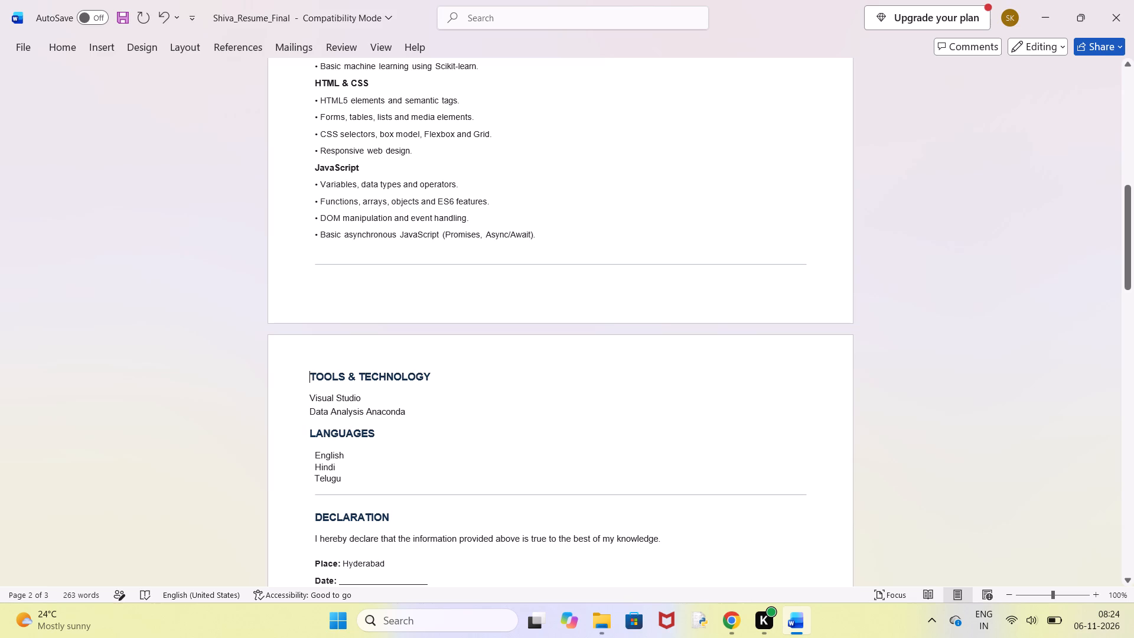
Copy the separator line below the JavaScript skills and place the cursor after Data Analysis Anaconda.
click(449, 264)
click(449, 264)
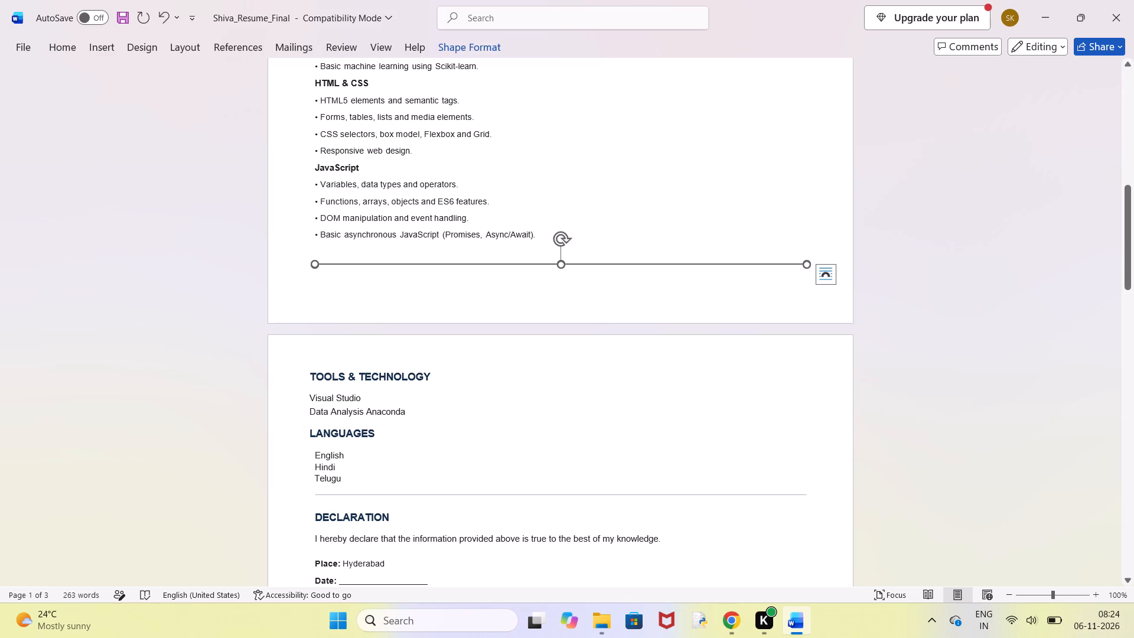
right_click(449, 264)
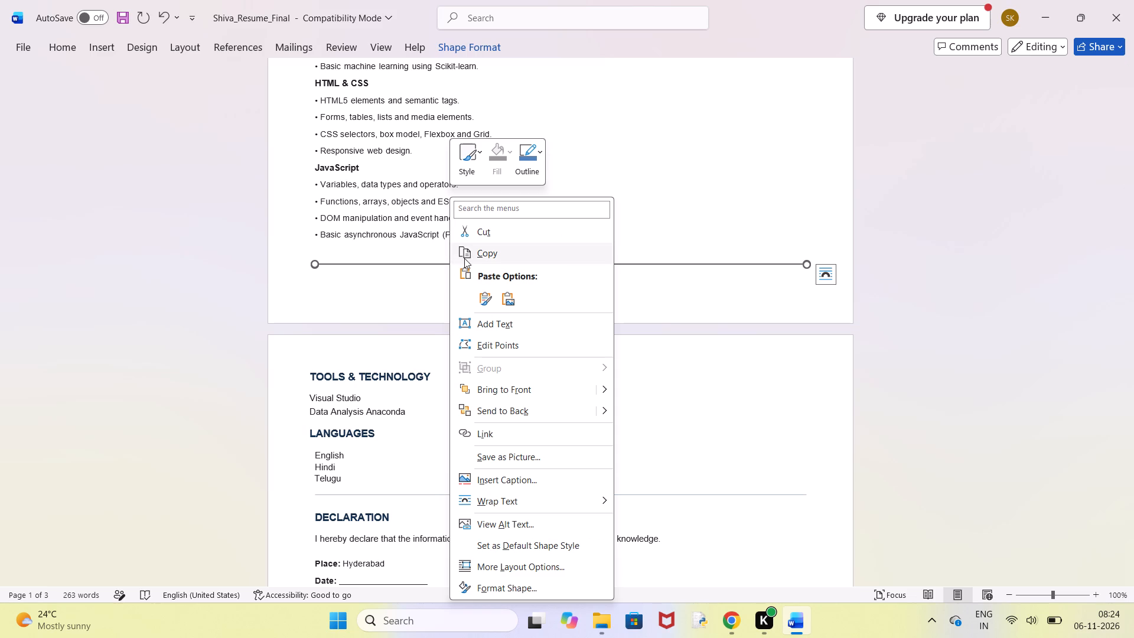
click(468, 255)
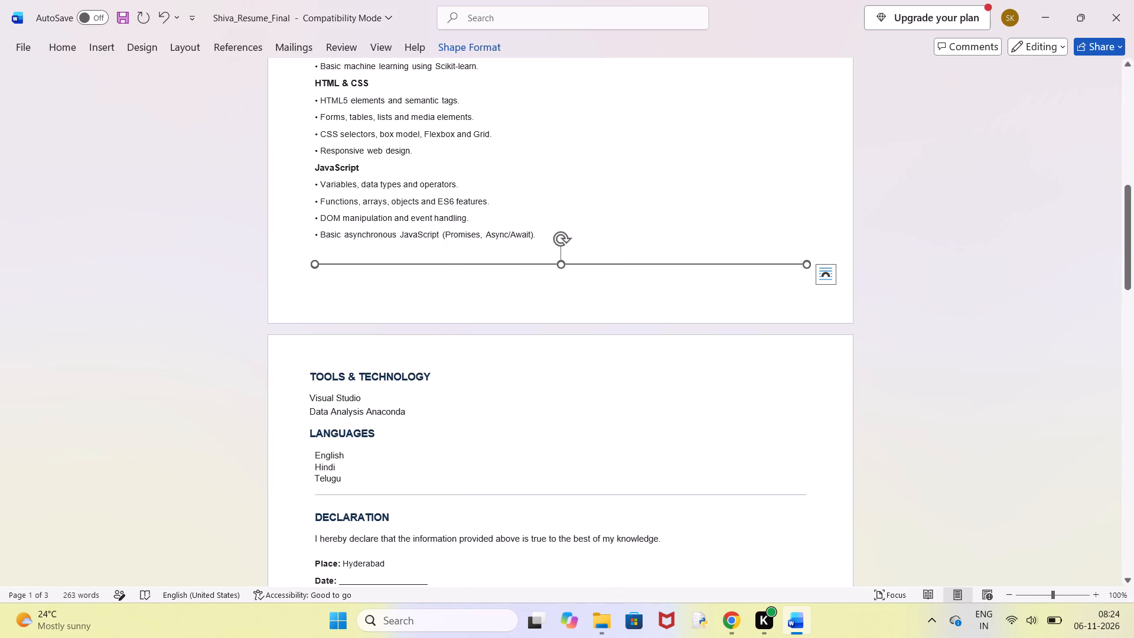
click(400, 422)
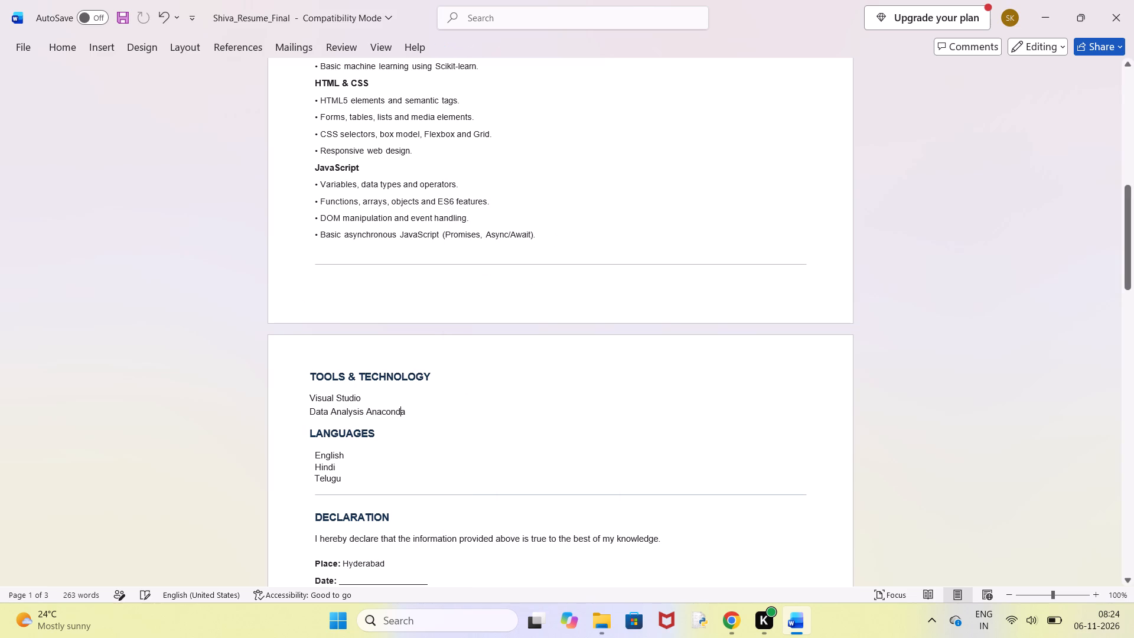
click(410, 414)
Add a blank line above the Declaration heading and move the separator line down to midway between Telugu and the heading.
click(314, 515)
key(Return)
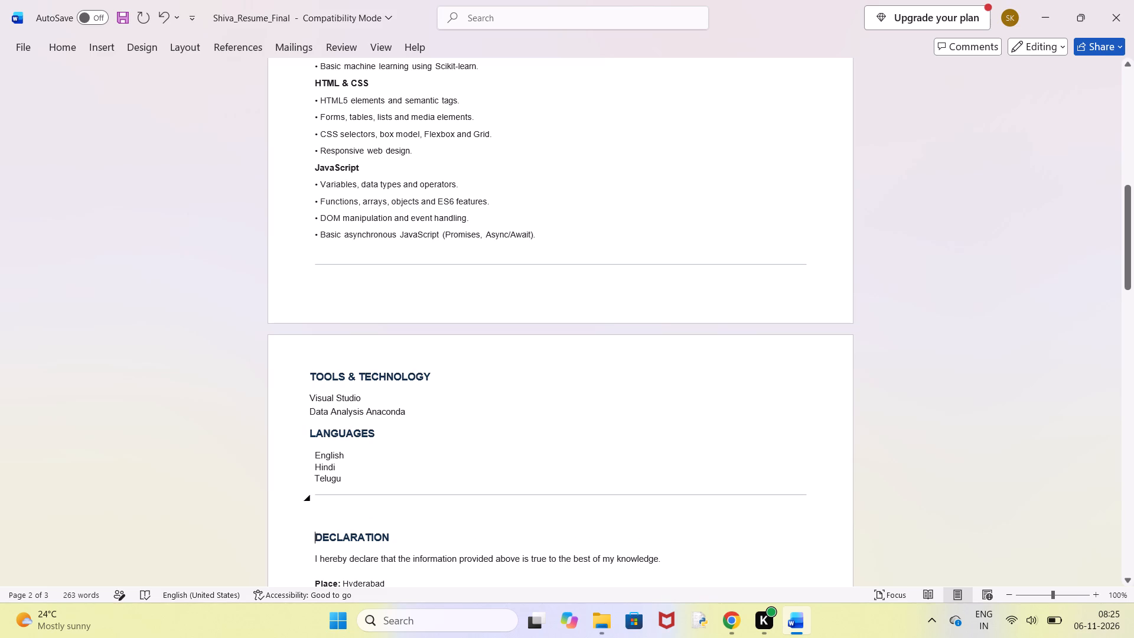
drag(357, 494, 379, 493)
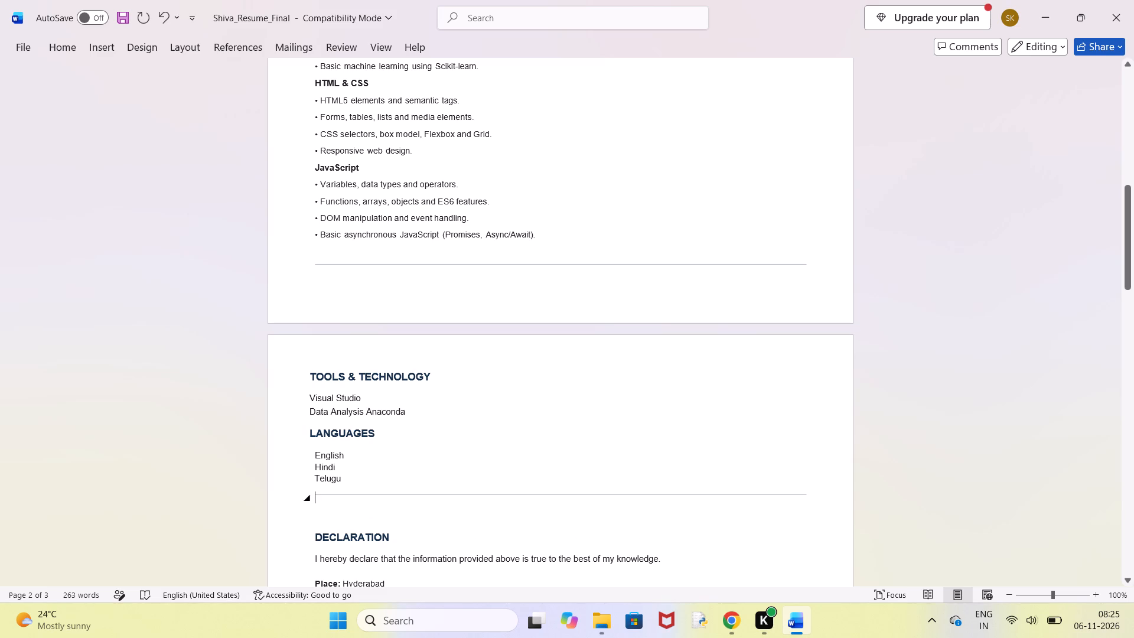
drag(379, 493, 379, 504)
click(379, 504)
click(379, 504)
drag(403, 494, 405, 508)
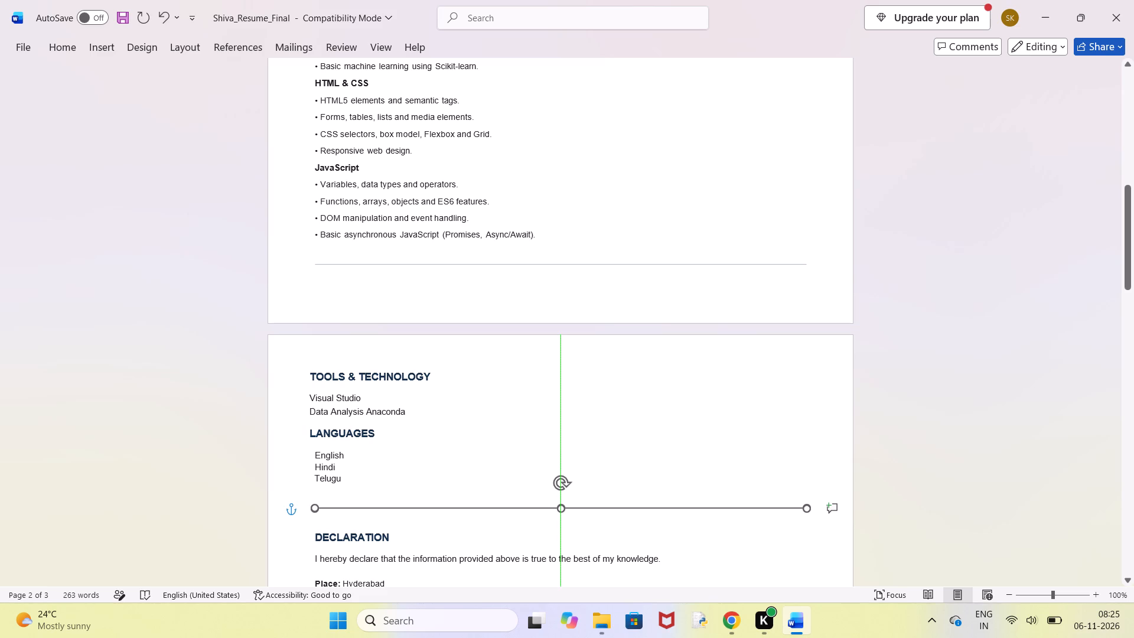
Nudge the separator line between Telugu and the Declaration heading slightly lower.
drag(405, 508, 408, 513)
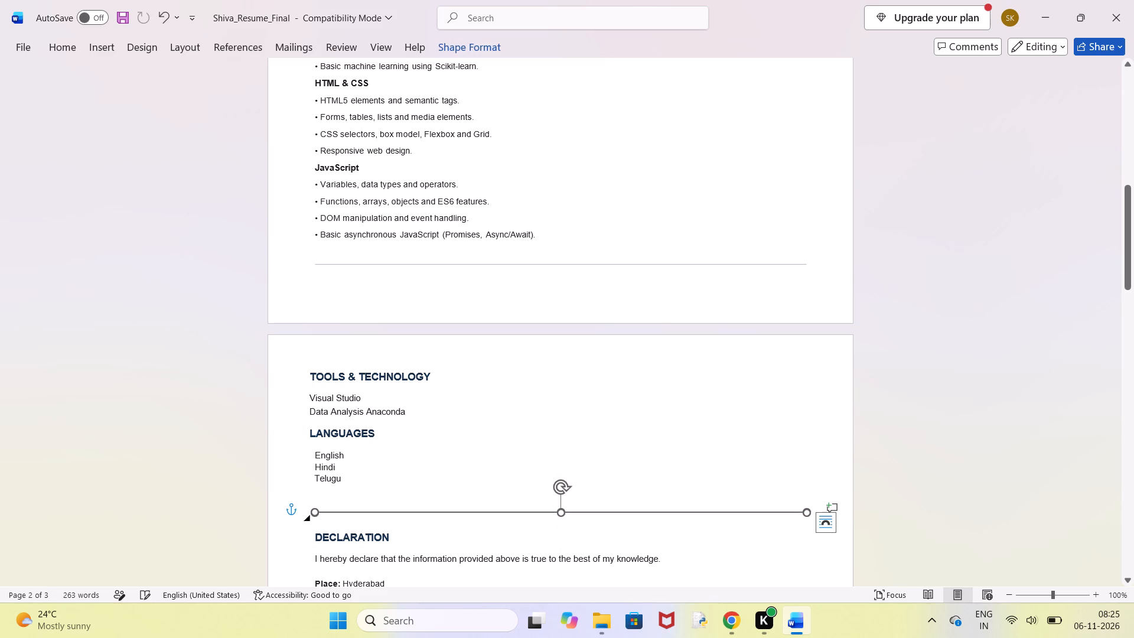
Add a blank line after Data Analysis Anaconda, paste the copied separator line there and lower it slightly towards the Languages heading.
click(409, 409)
key(Return)
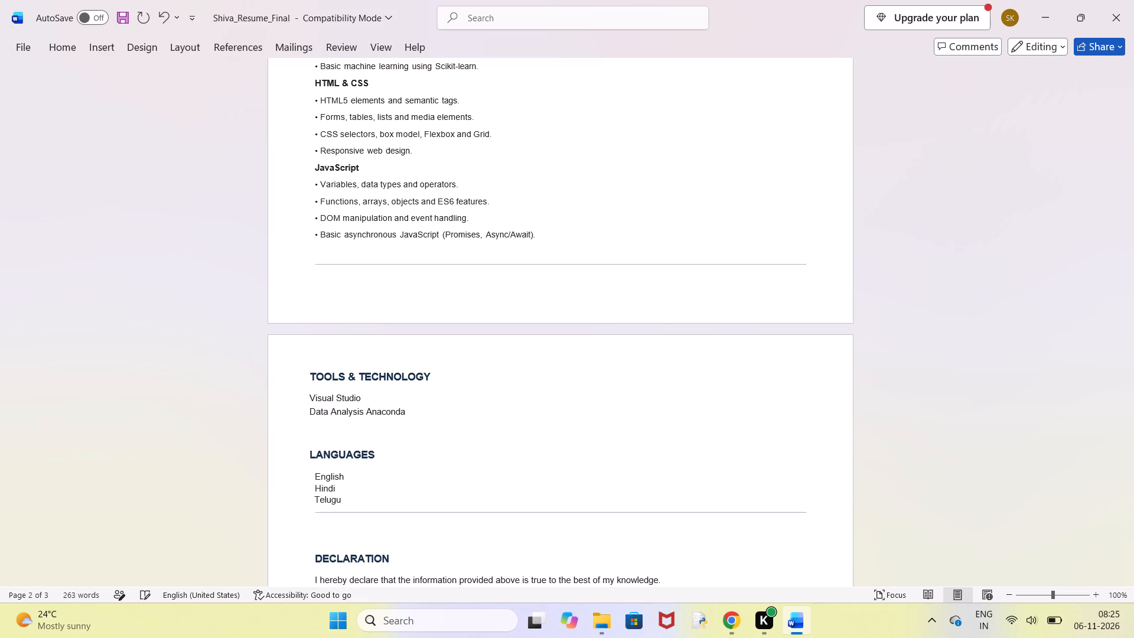
key(ctrl+v)
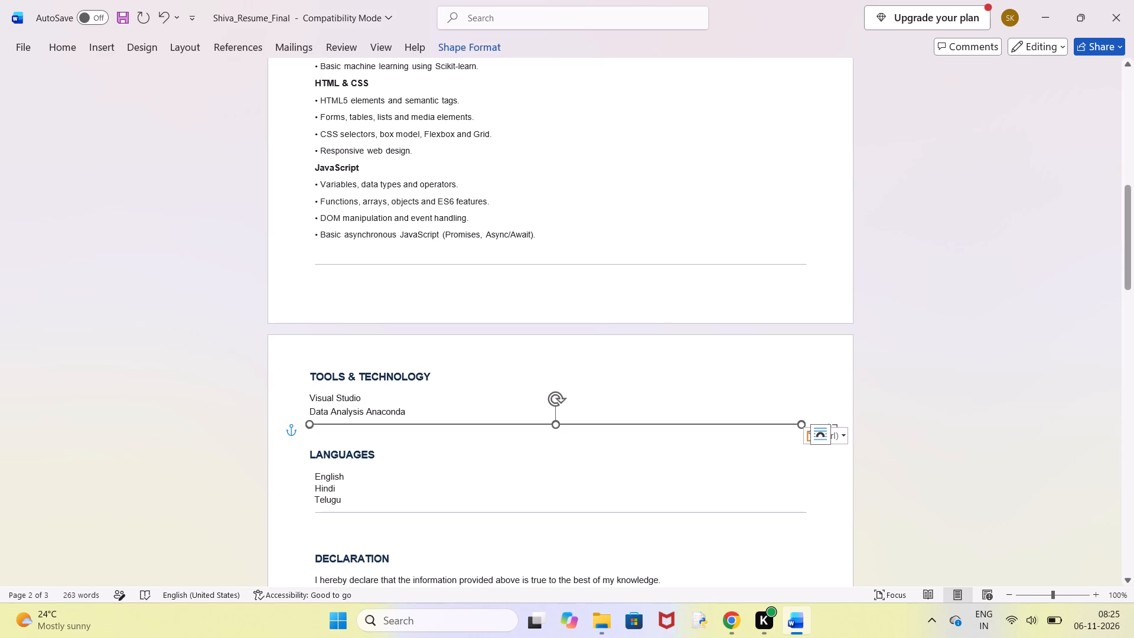
click(410, 411)
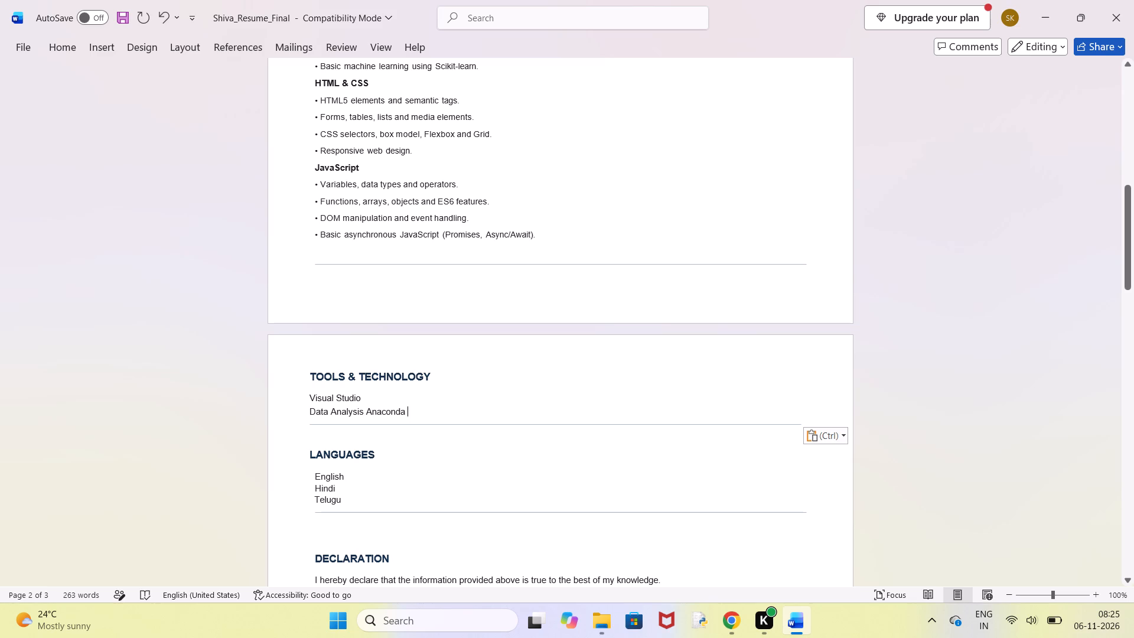
drag(442, 425, 451, 428)
drag(451, 428, 432, 421)
click(432, 421)
drag(441, 424, 445, 433)
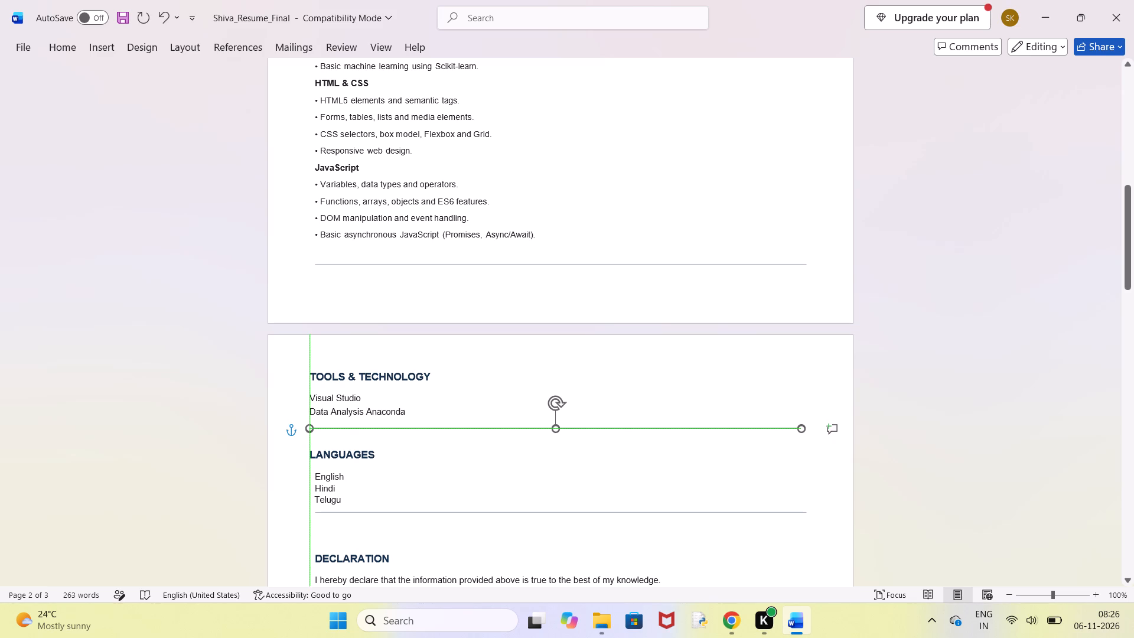
drag(445, 433, 446, 436)
drag(446, 436, 448, 442)
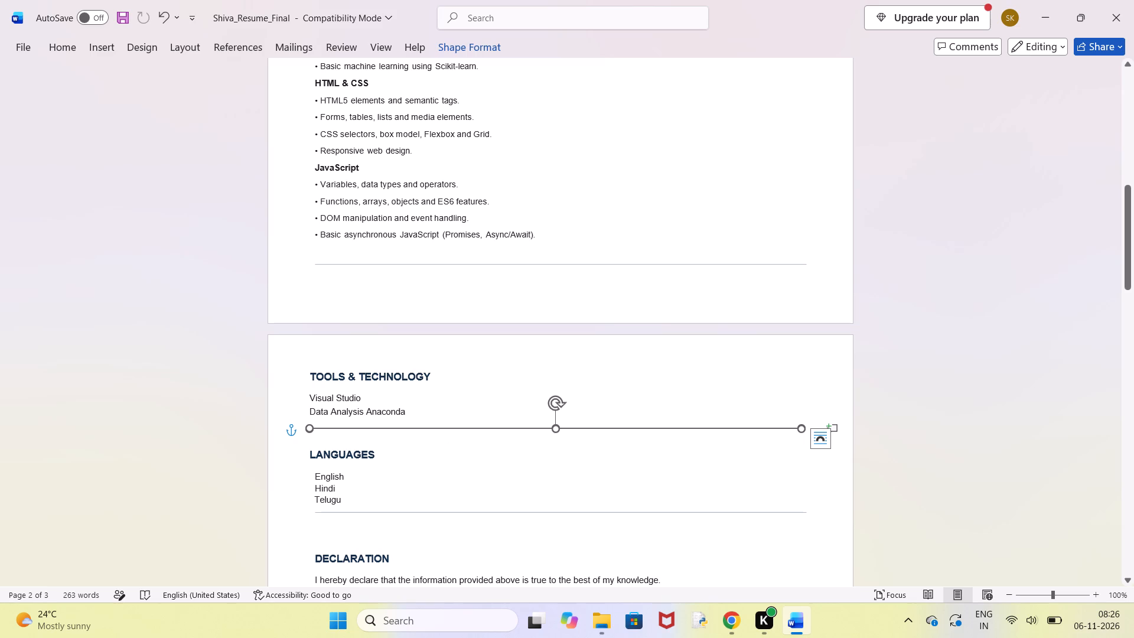
click(461, 458)
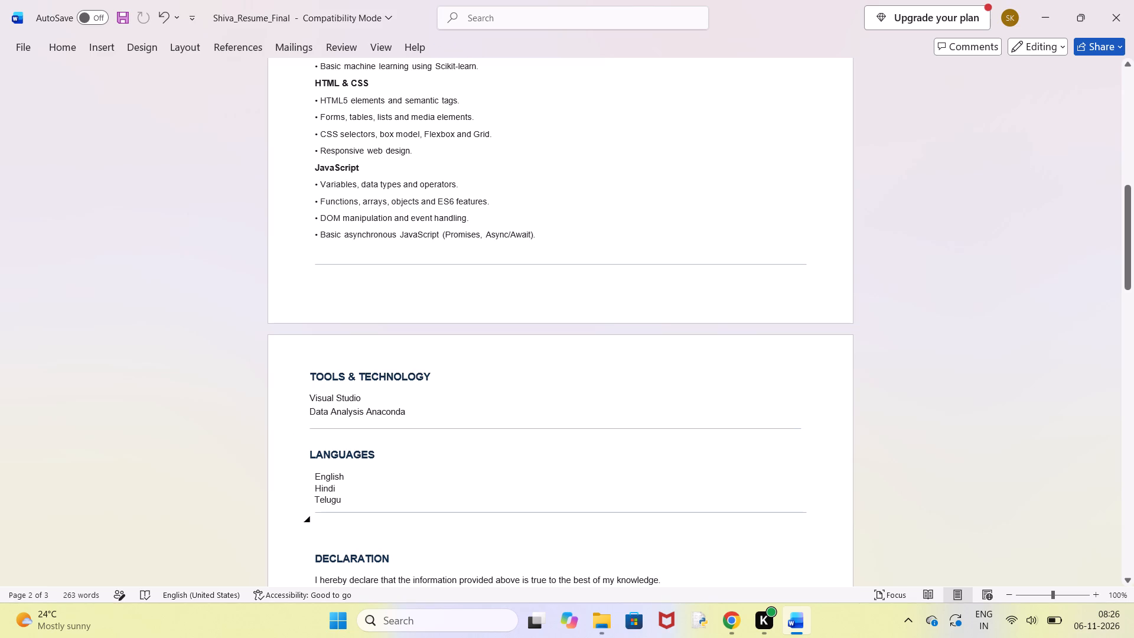
Move the separator line below Telugu slightly further down, clear of the language list.
drag(400, 512, 402, 517)
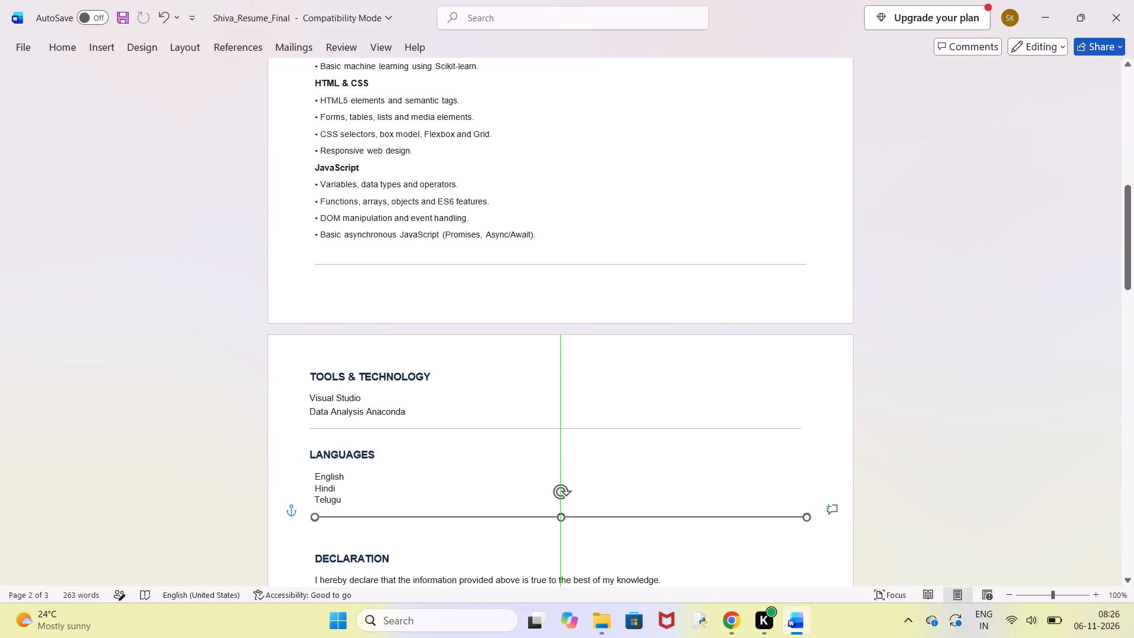
drag(402, 517, 403, 519)
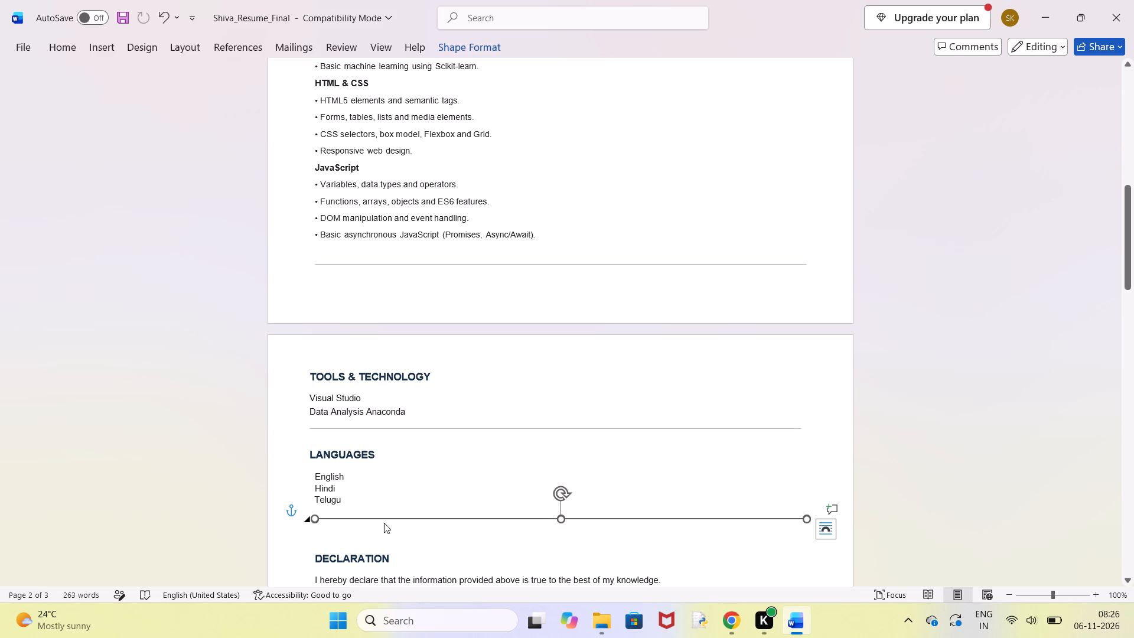
Remove the blank line above the Declaration heading and indent the heading by a single space.
click(315, 558)
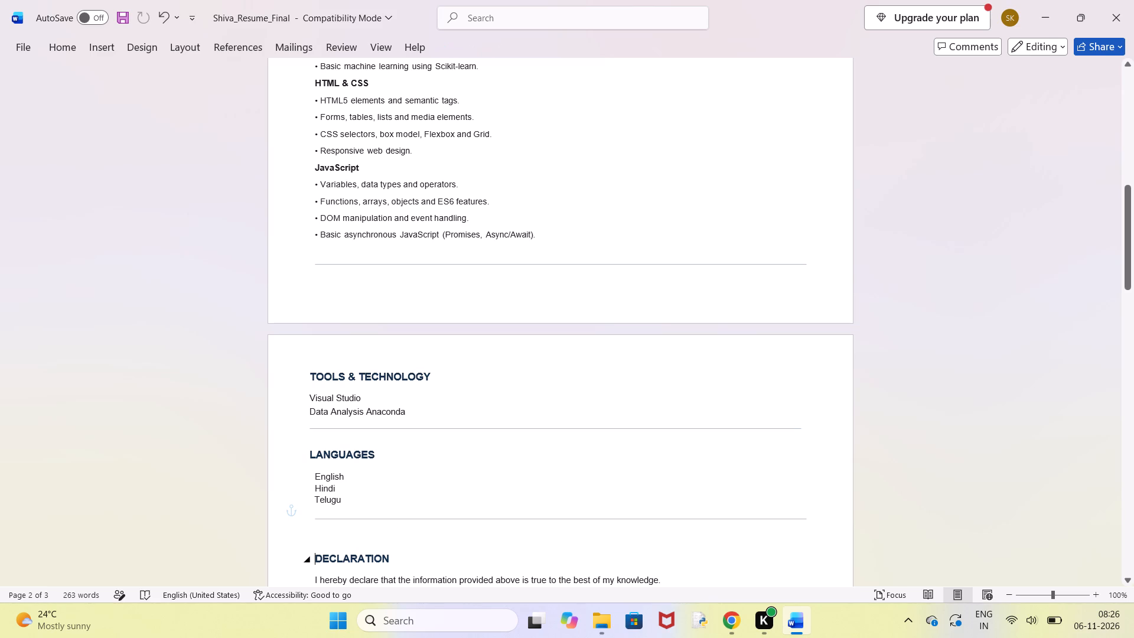
key(BackSpace)
key(BackSpace)
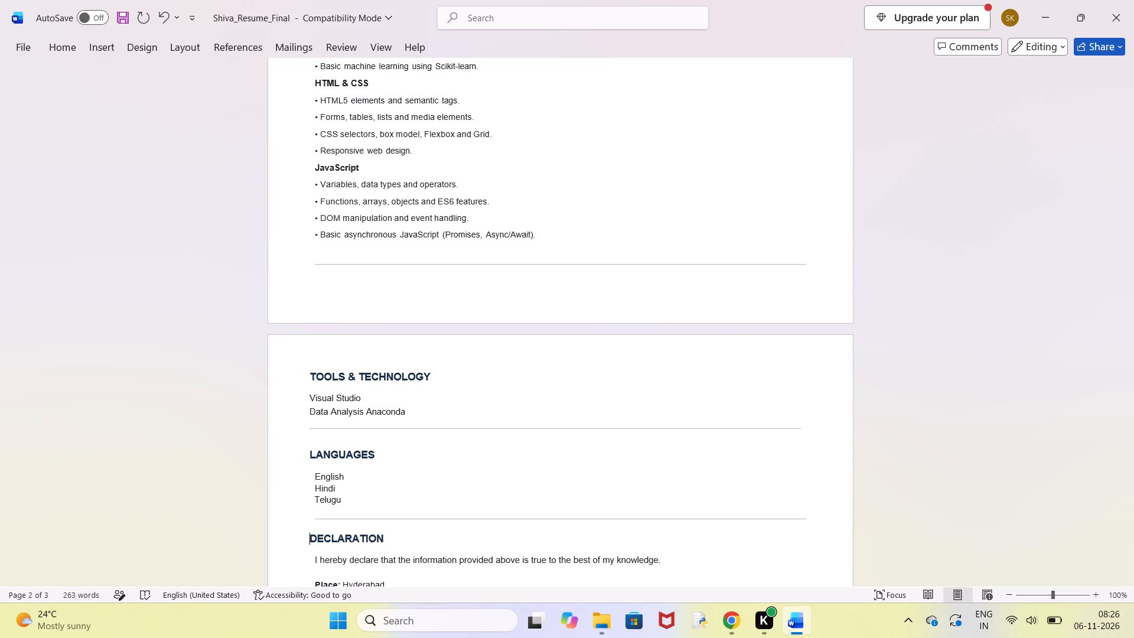
key(space)
key(space)
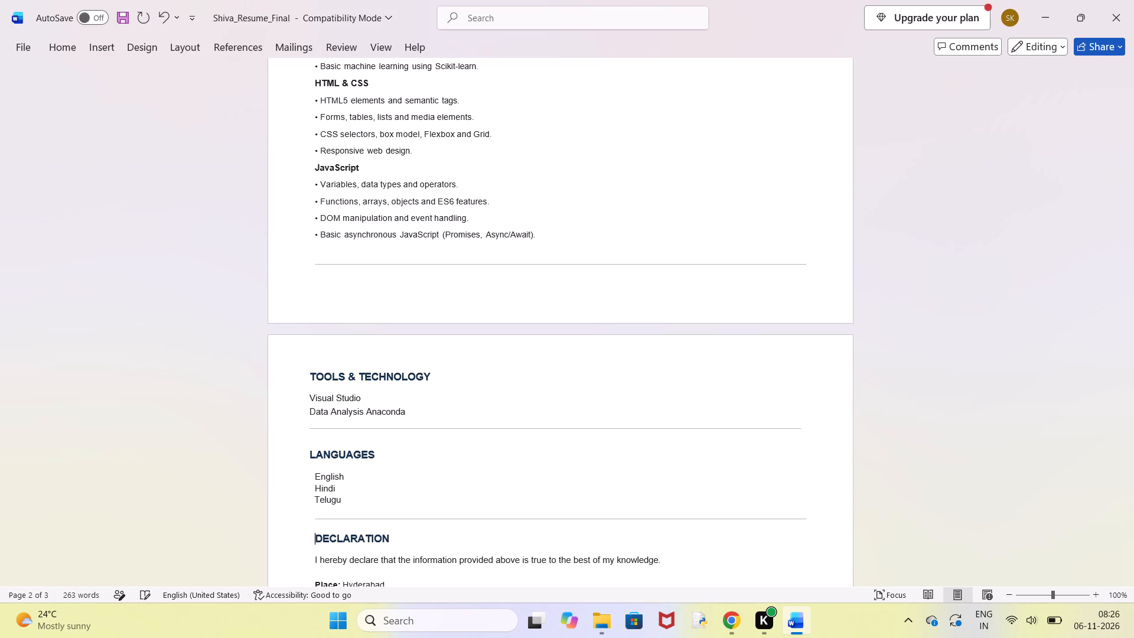
key(BackSpace)
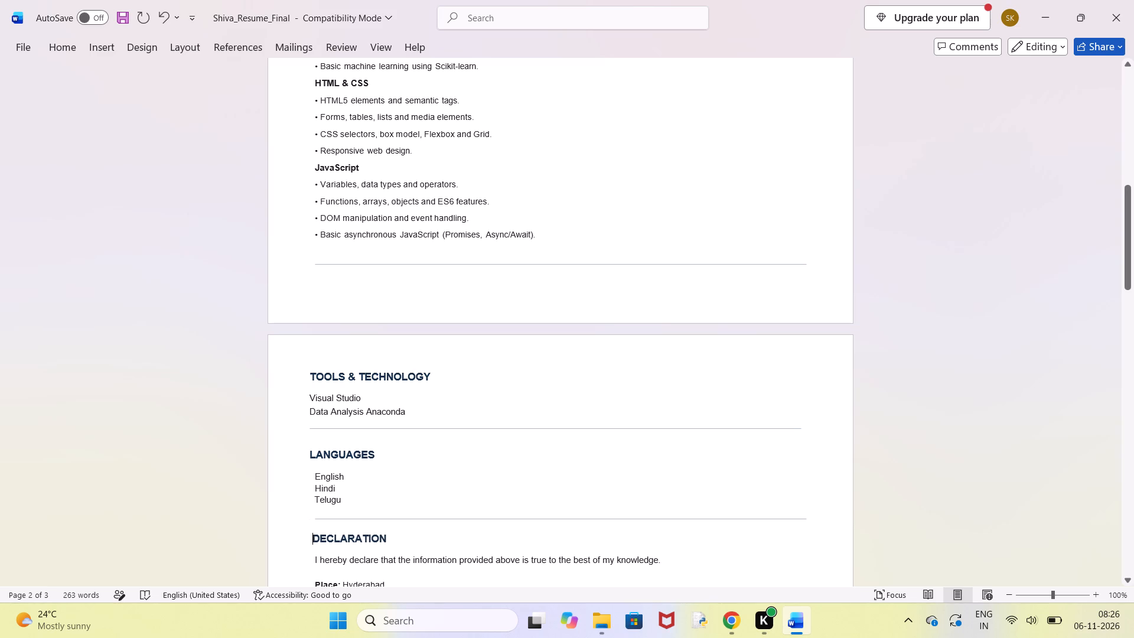
scroll(413, 490, down, 2)
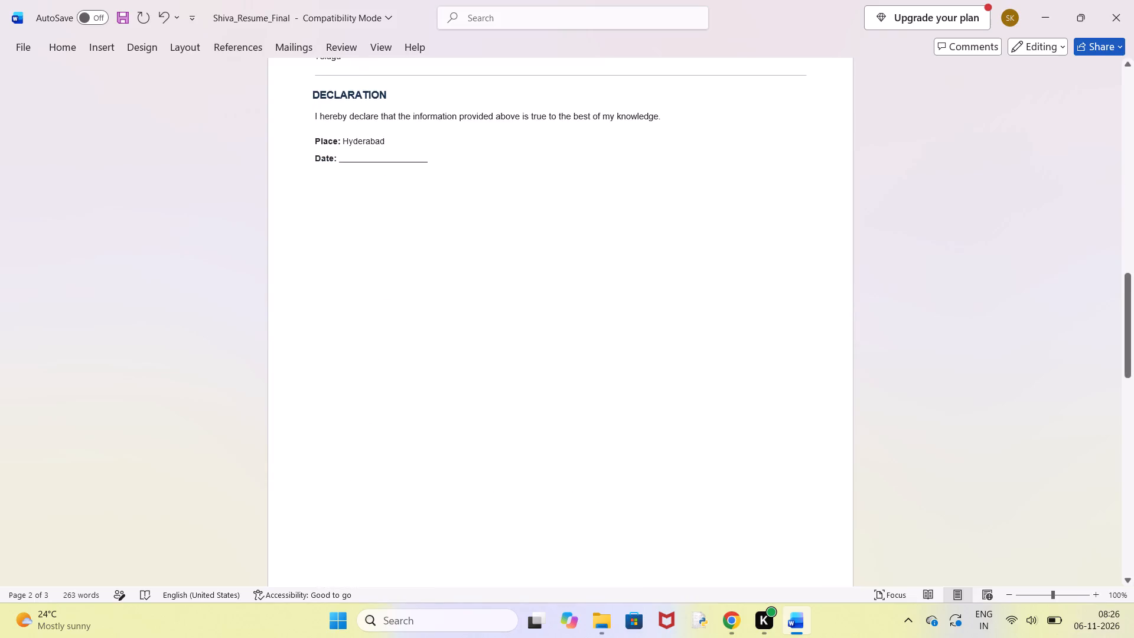
scroll(413, 490, up, 5)
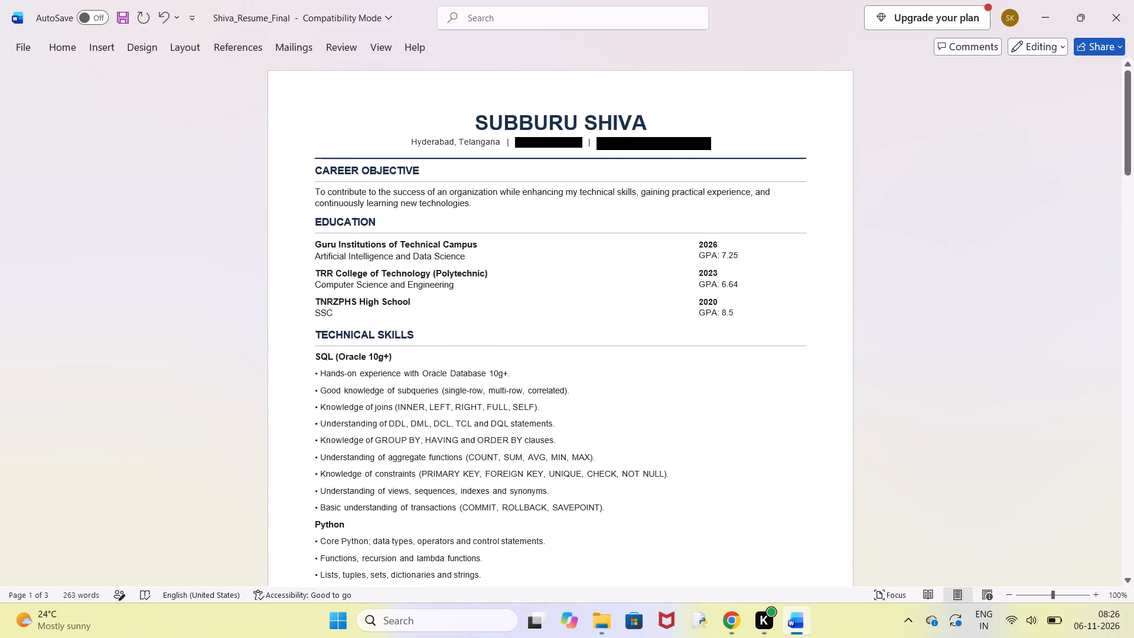
click(115, 17)
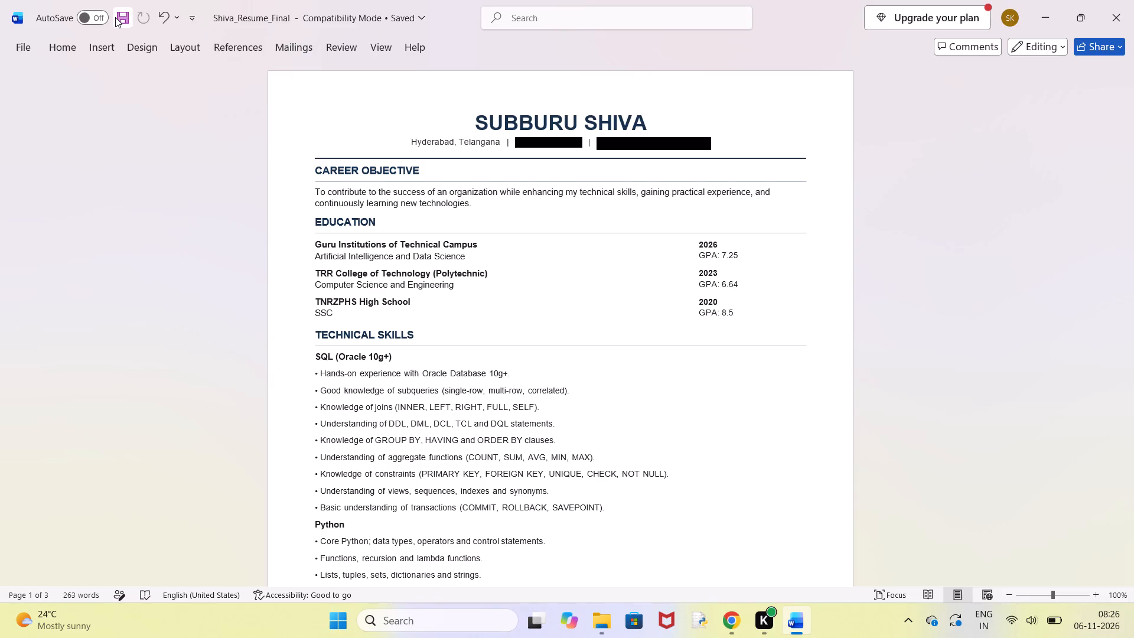